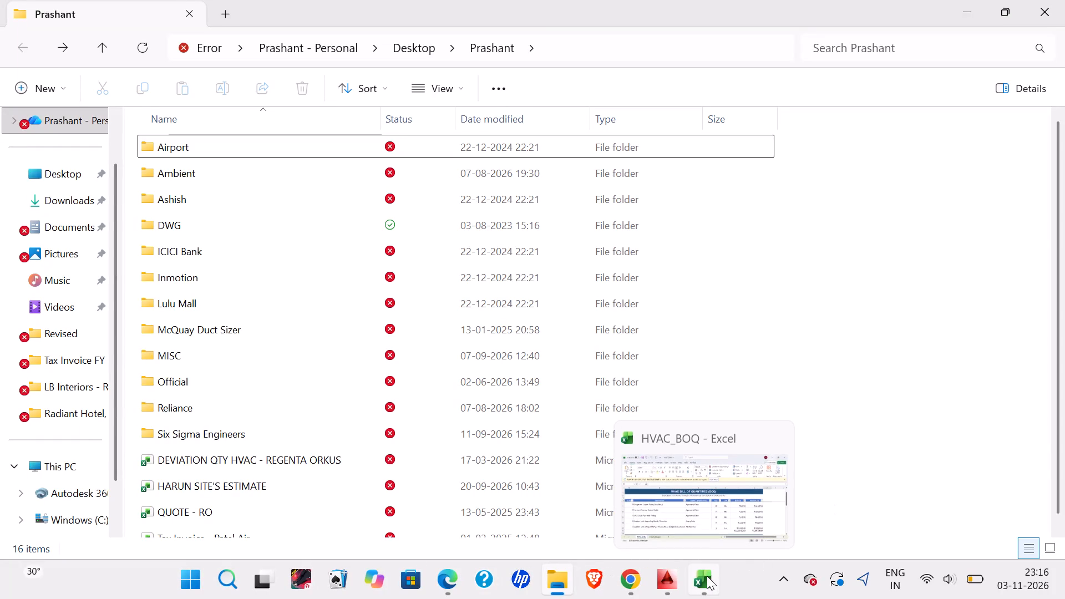
# Switch to the HVAC_BOQ workbook in Excel and open its VENTILATION sheet.
pyautogui.click(702, 520)
pyautogui.scroll(1, 450, 376)
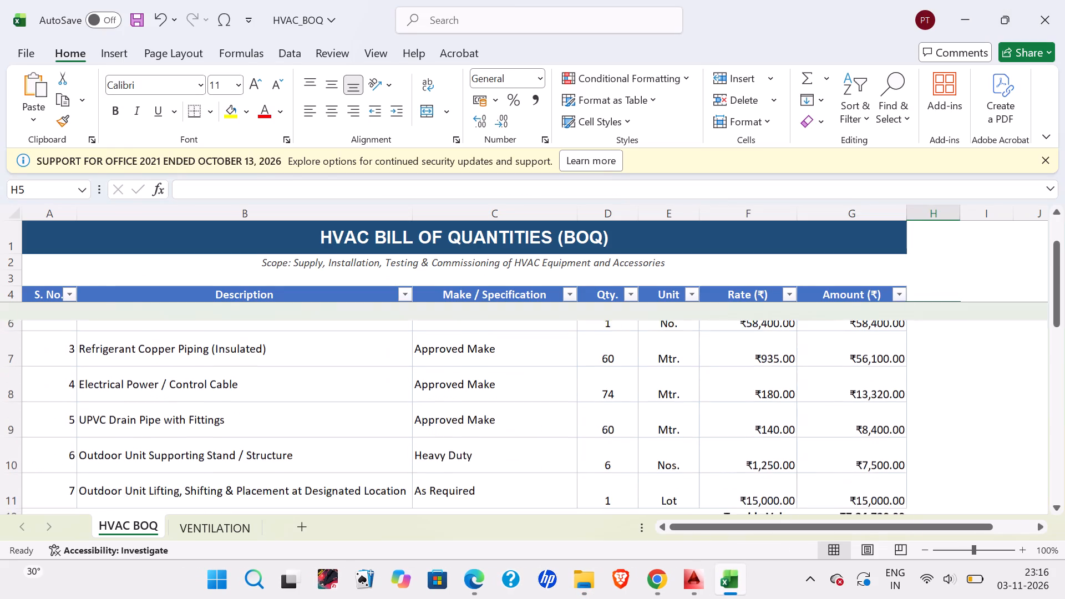
pyautogui.scroll(1, 450, 376)
pyautogui.click(212, 530)
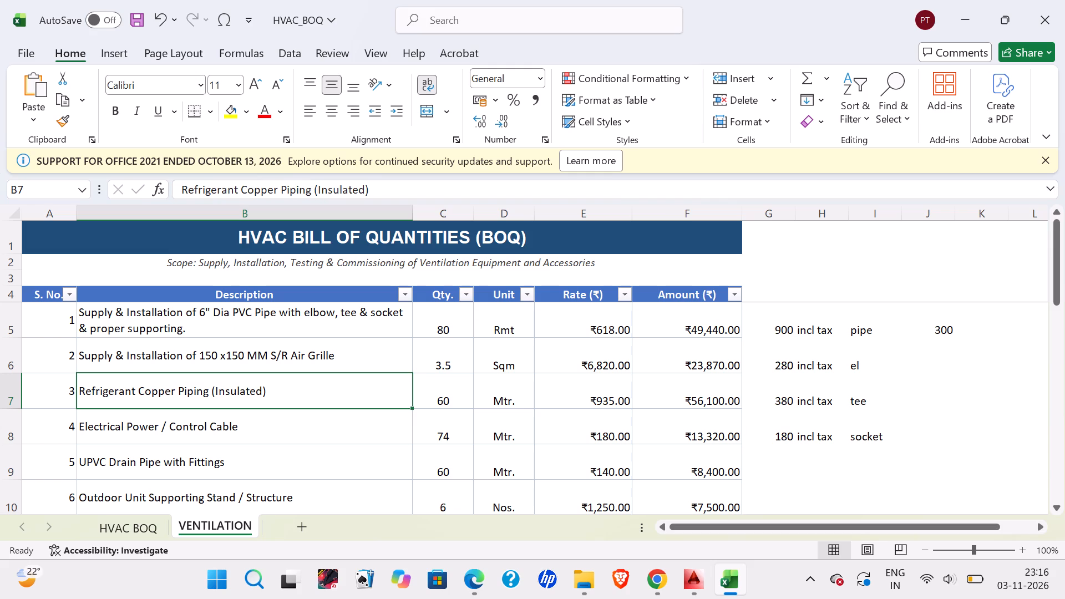
# Replace the description of item 3 in the ventilation BOQ with "Inline Fan 100 CFM".
pyautogui.hotkey('shift', 'i')
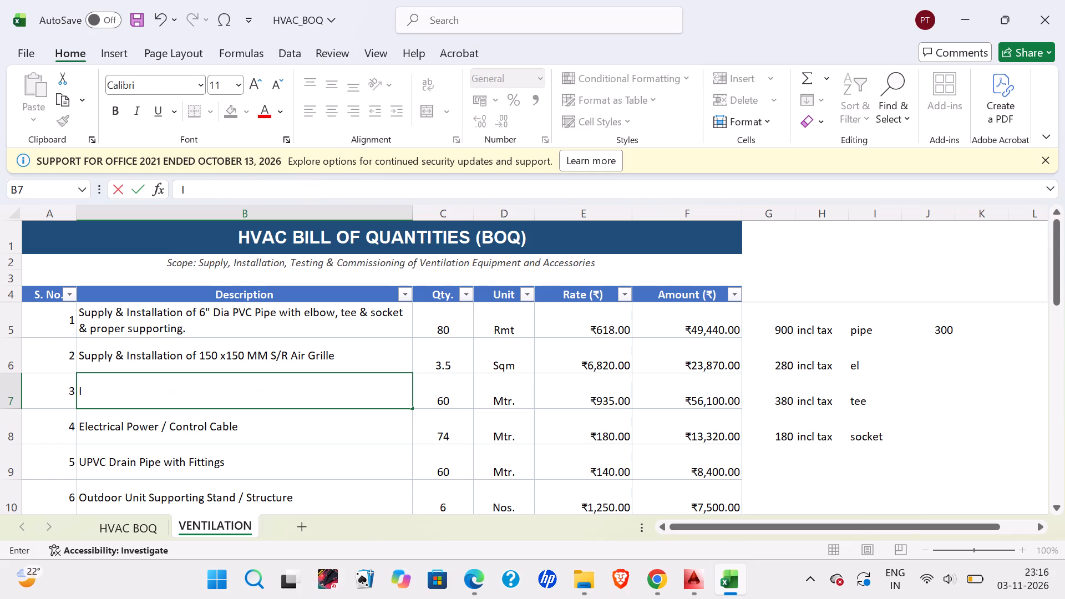
pyautogui.press('n')
pyautogui.write('line')
pyautogui.press('space')
pyautogui.write('Fan')
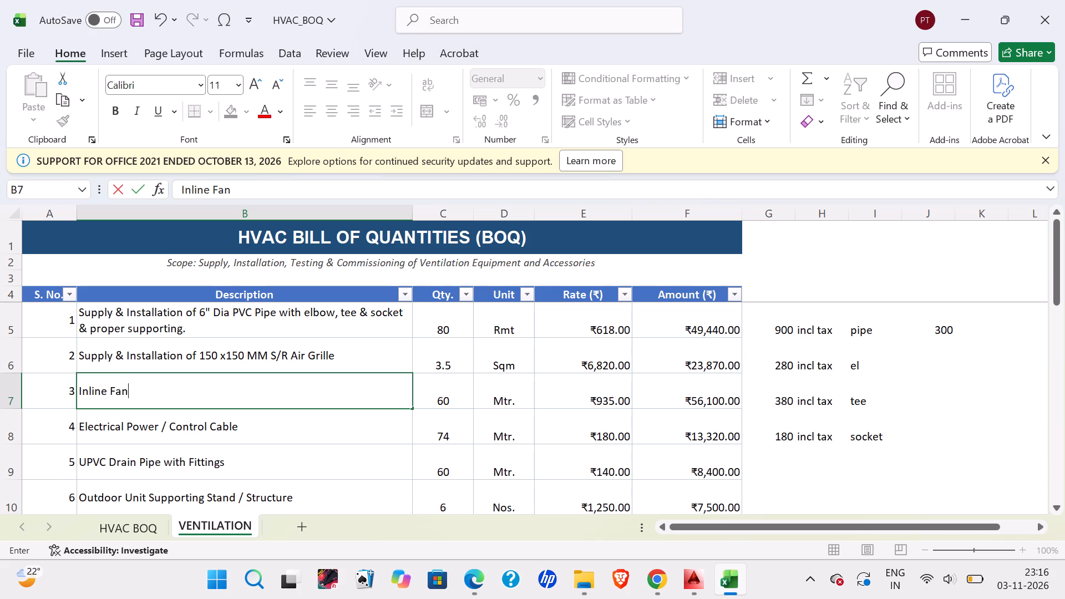
pyautogui.press('space')
pyautogui.write('100 CF')
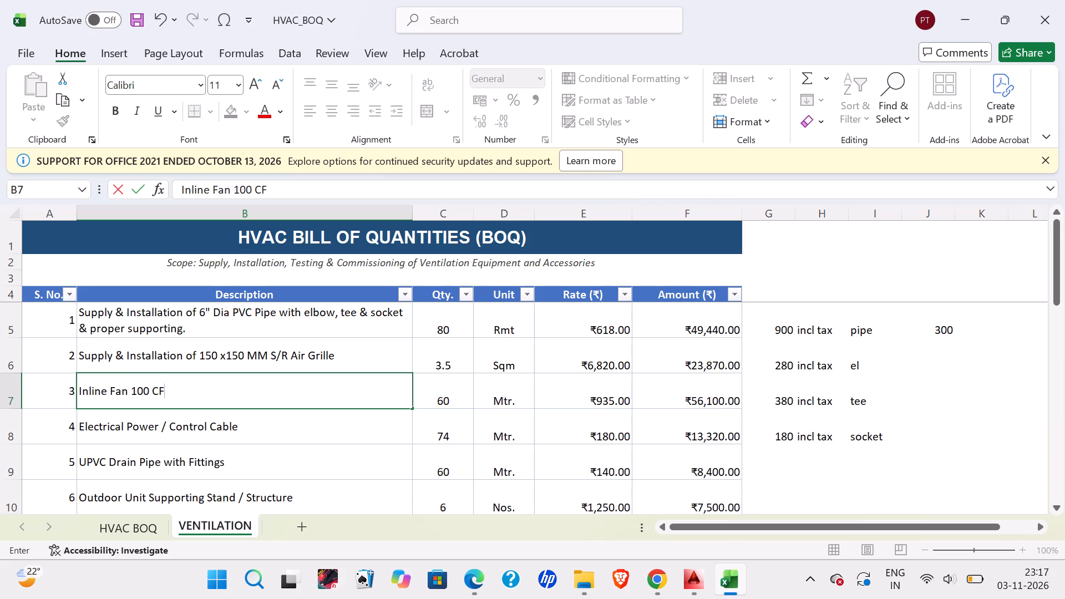
pyautogui.hotkey('shift', 'm')
pyautogui.press('Right')
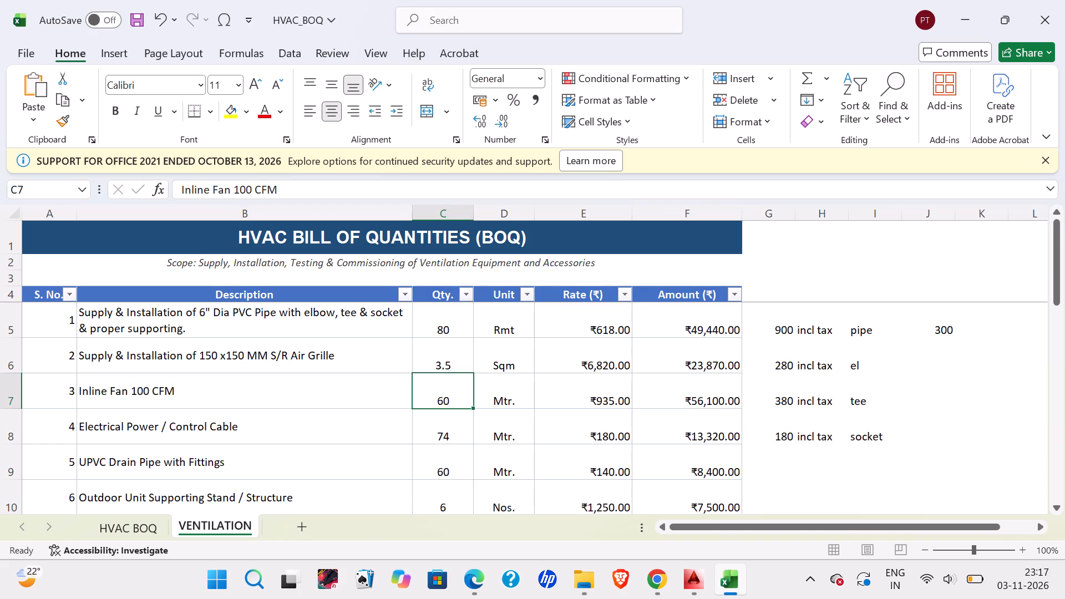
# Set the quantity of item 3, Inline Fan 100 CFM, to 1 and its unit to Nos.
pyautogui.press('1')
pyautogui.press('Right')
pyautogui.write('No')
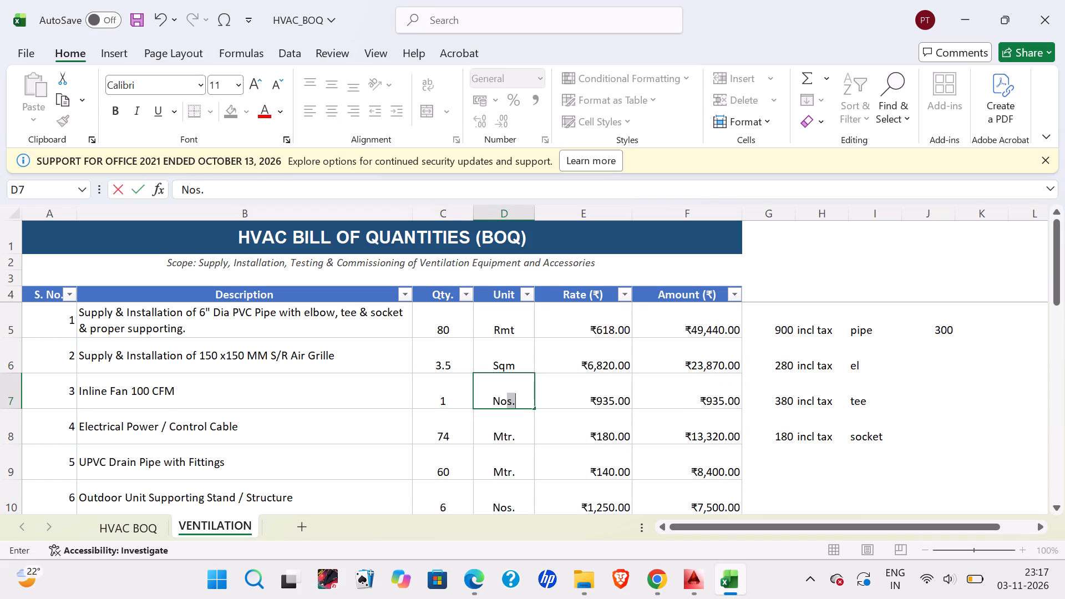
pyautogui.press('Right')
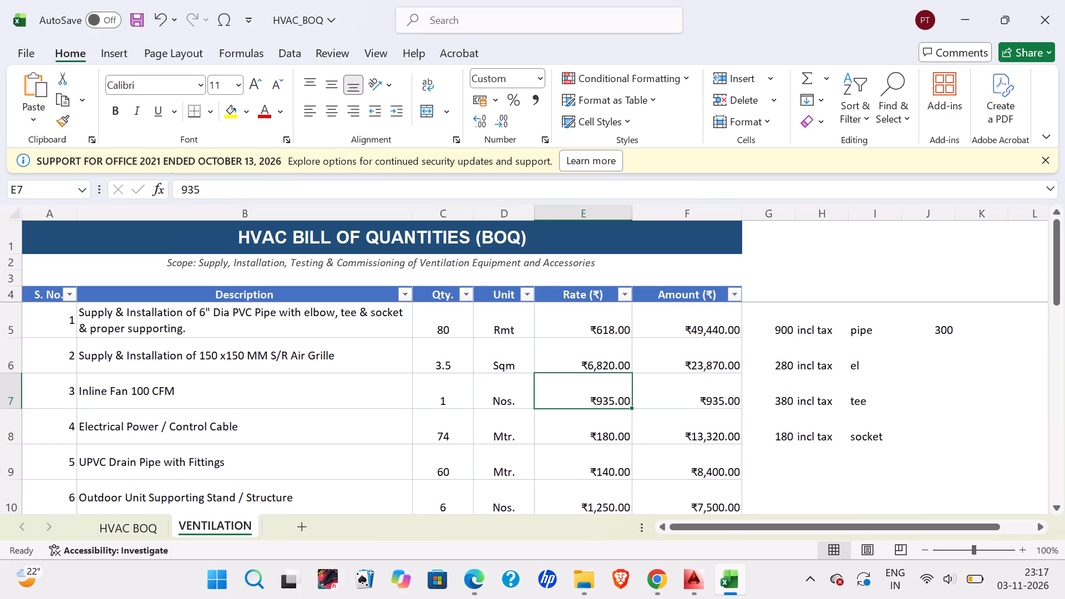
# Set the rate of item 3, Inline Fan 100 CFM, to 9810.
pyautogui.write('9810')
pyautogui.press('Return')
# Fill item 3's description down into item 4 and edit the copy to read "Inline Fan 500 CFM".
pyautogui.press('Left')
pyautogui.press('Left')
pyautogui.press('Left')
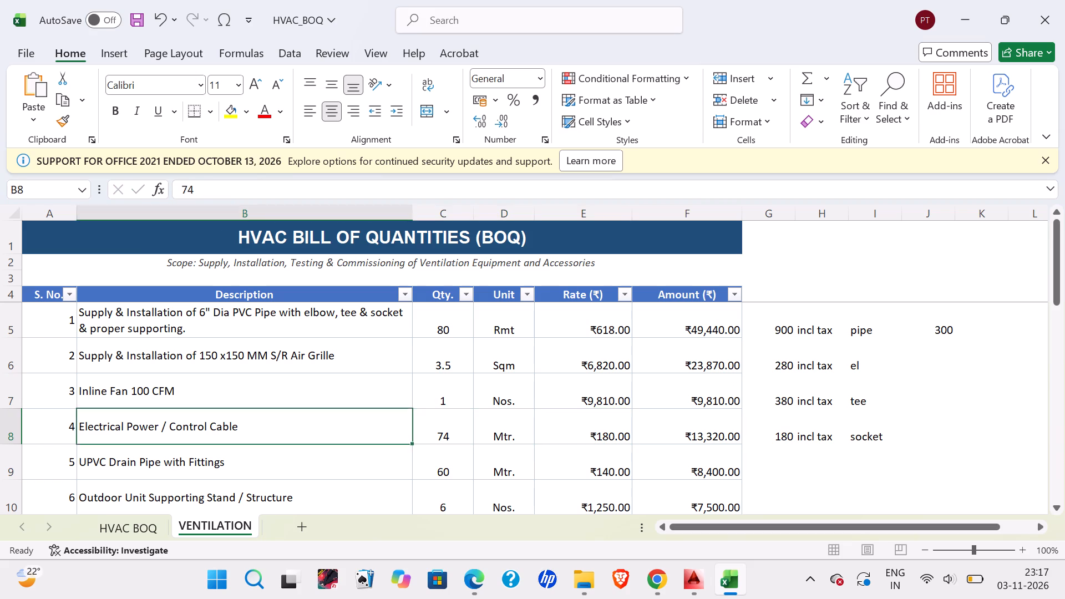
pyautogui.press('Left')
pyautogui.press('Right')
pyautogui.hotkey('ctrl', 'd')
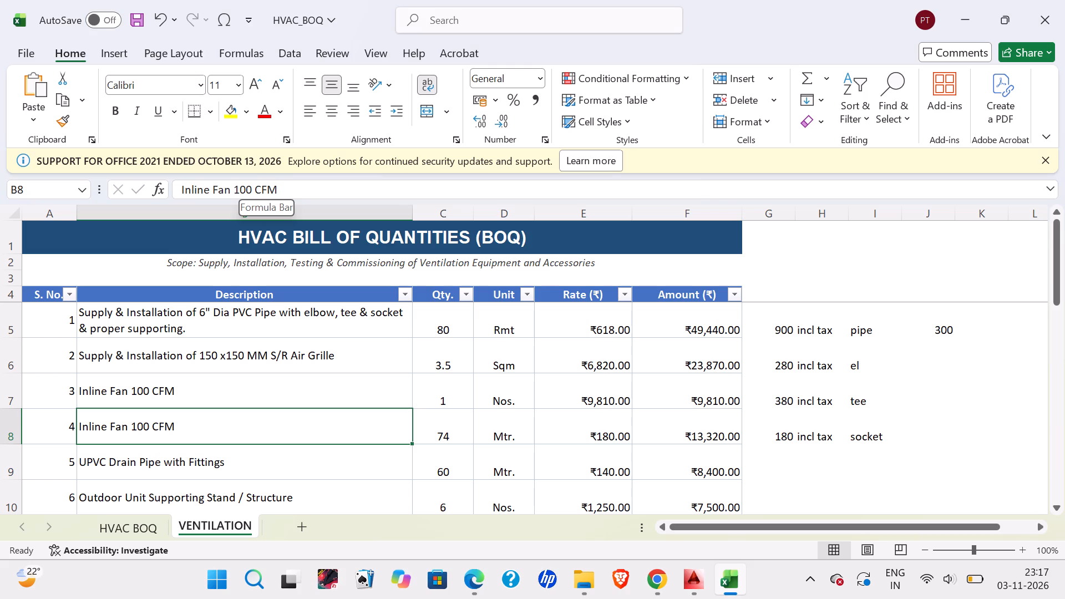
pyautogui.click(251, 186)
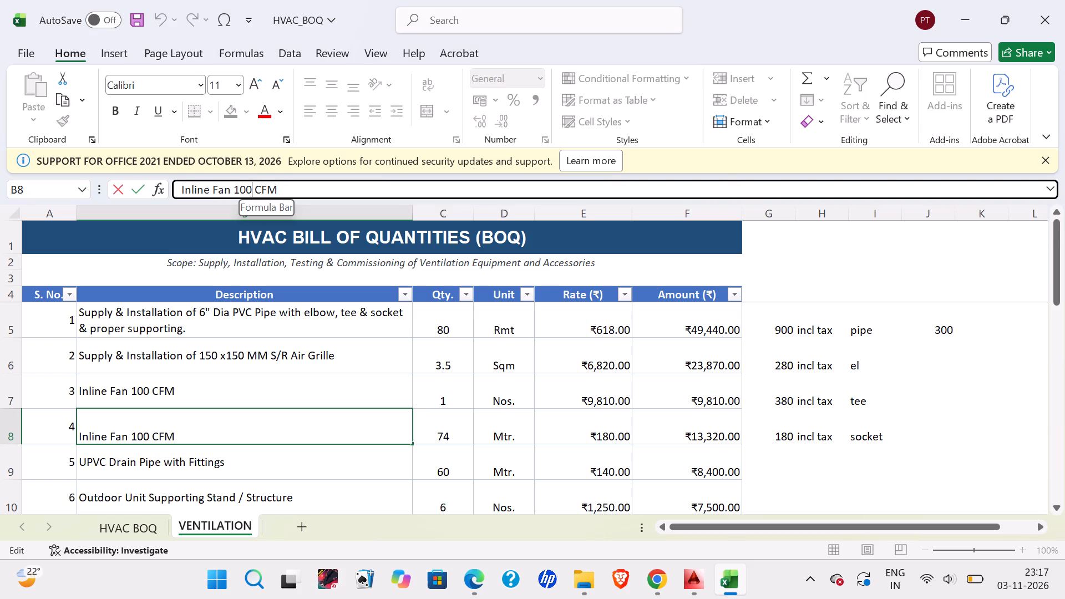
pyautogui.press('BackSpace')
pyautogui.press('BackSpace')
pyautogui.write('500')
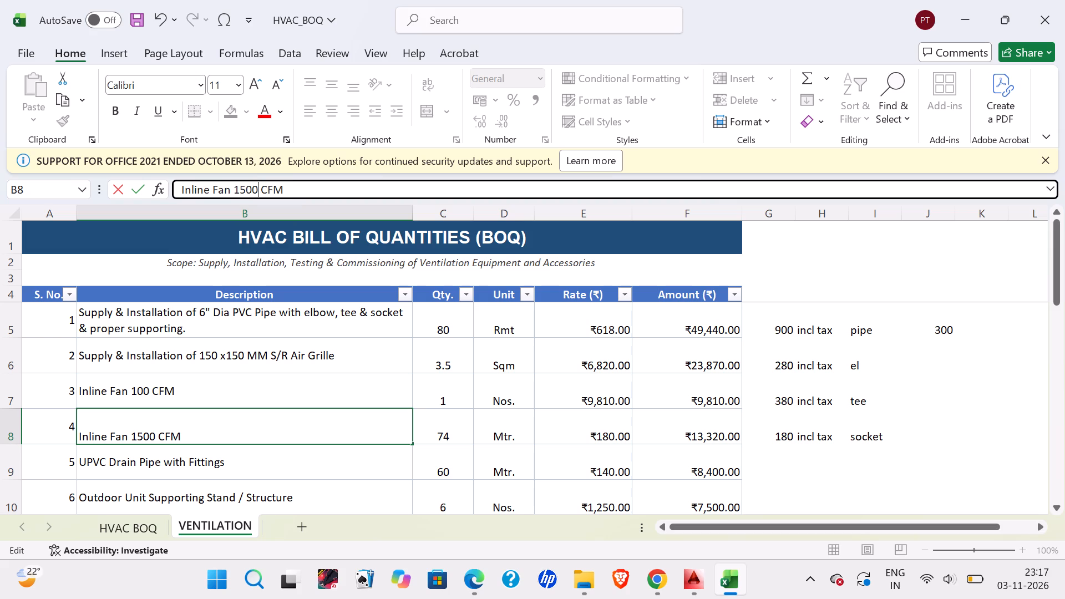
pyautogui.press('Left')
pyautogui.press('Left')
pyautogui.press('Left')
pyautogui.press('BackSpace')
pyautogui.press('Return')
# Set the quantity of item 4, Inline Fan 500 CFM, to 1.
pyautogui.press('Up')
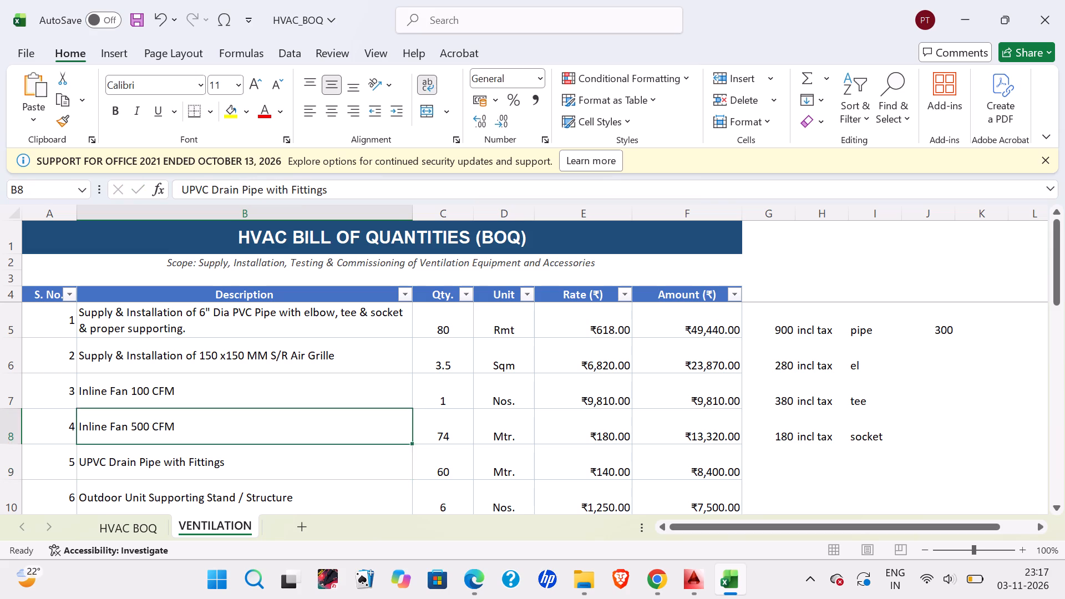
pyautogui.press('Right')
pyautogui.press('1')
pyautogui.press('Right')
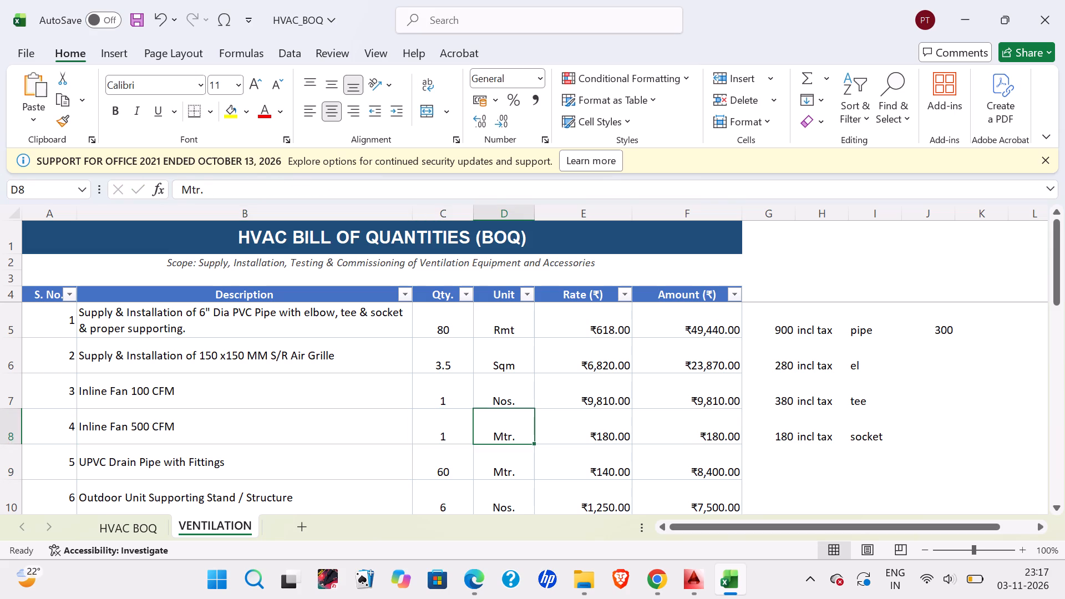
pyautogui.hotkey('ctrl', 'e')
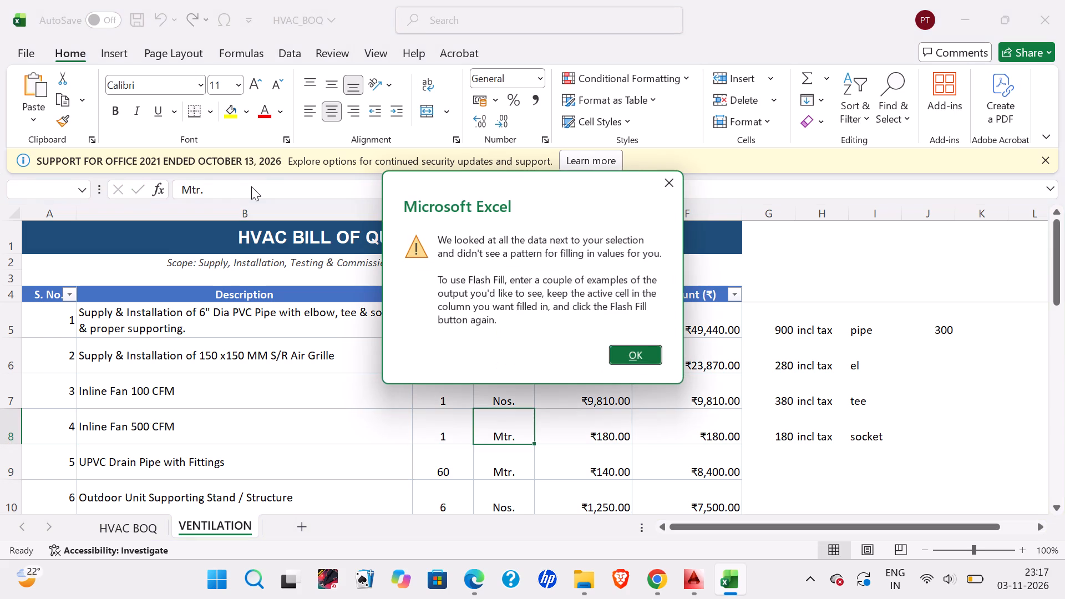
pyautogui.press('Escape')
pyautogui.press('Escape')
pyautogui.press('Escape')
# Fill the unit Nos. down from item 3 to item 4.
pyautogui.hotkey('ctrl', 'd')
# Set the rate of item 3, Inline Fan 100 CFM, to 7835.
pyautogui.press('Right')
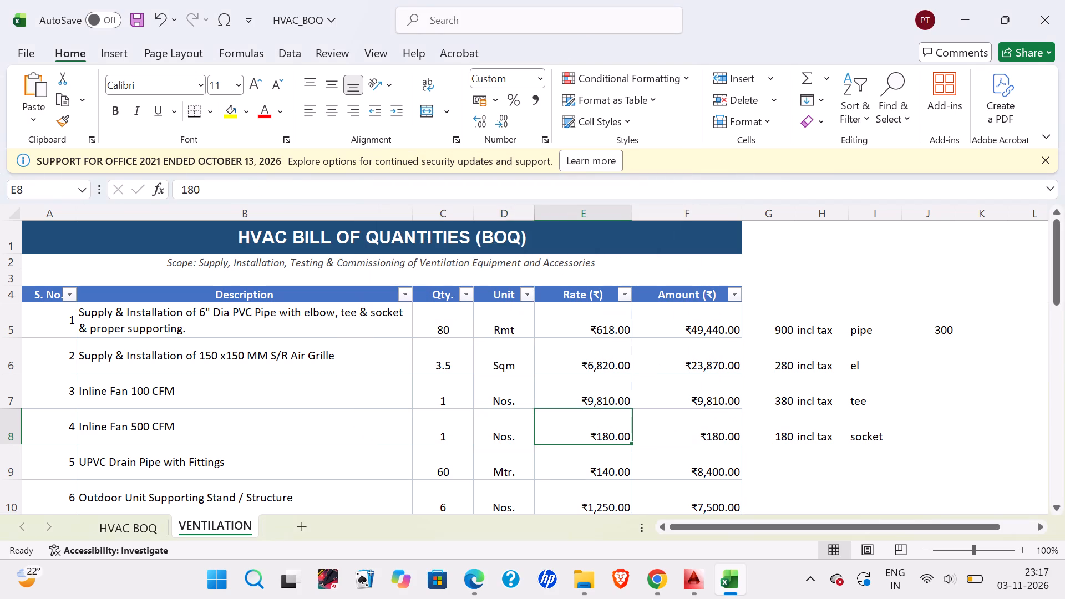
pyautogui.press('Up')
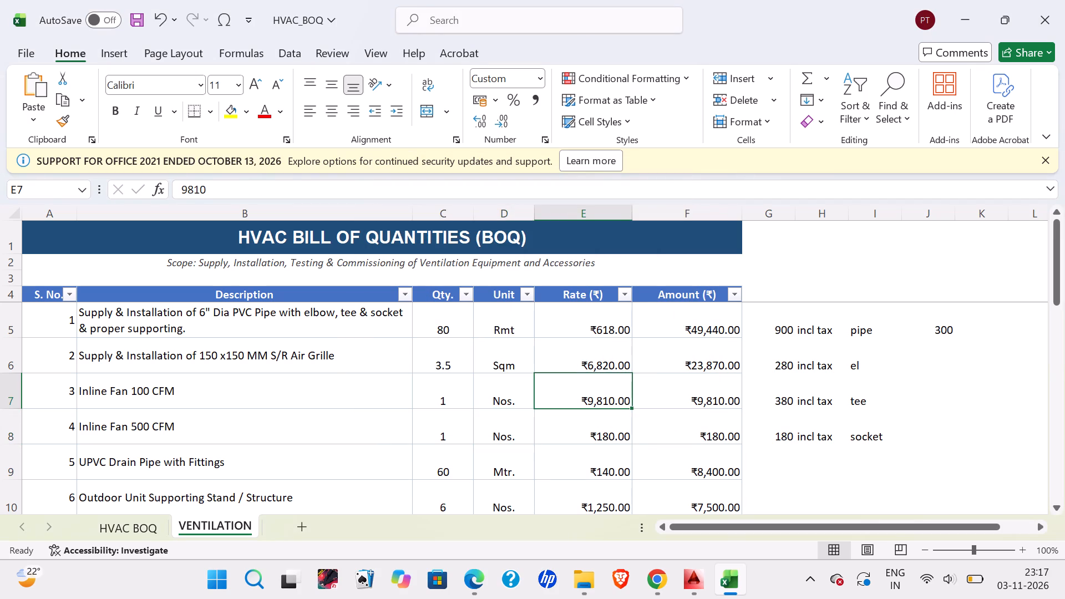
pyautogui.write('78')
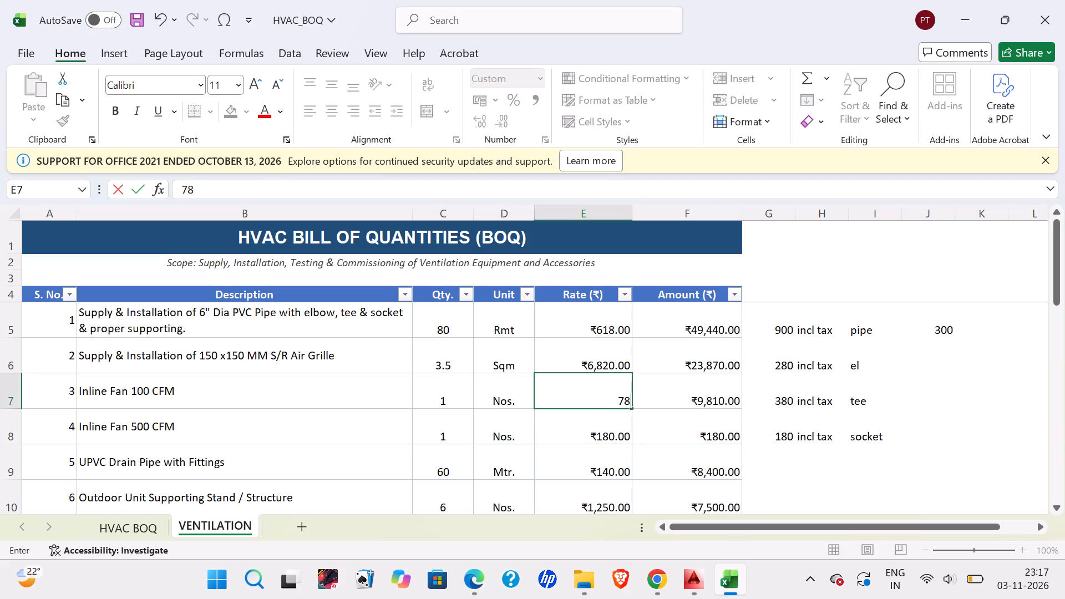
pyautogui.write('35')
pyautogui.press('Down')
# Set the rate of item 4, Inline Fan 500 CFM, to 12350.
pyautogui.press('Down')
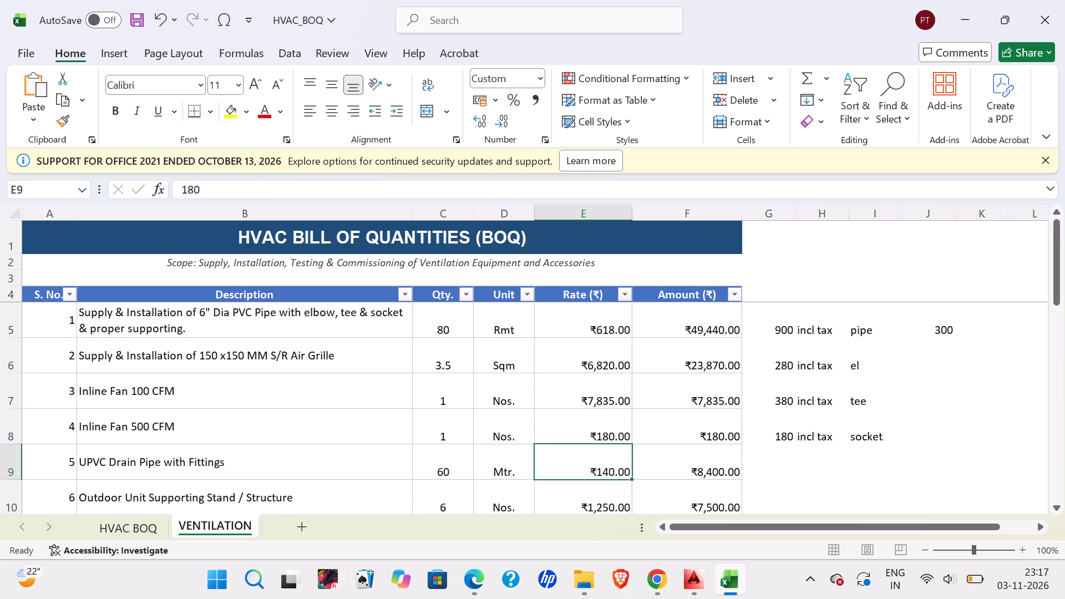
pyautogui.press('Down')
pyautogui.press('Down')
pyautogui.press('Up')
pyautogui.press('Up')
pyautogui.press('Up')
pyautogui.press('Up')
pyautogui.press('Up')
pyautogui.press('Down')
pyautogui.press('Down')
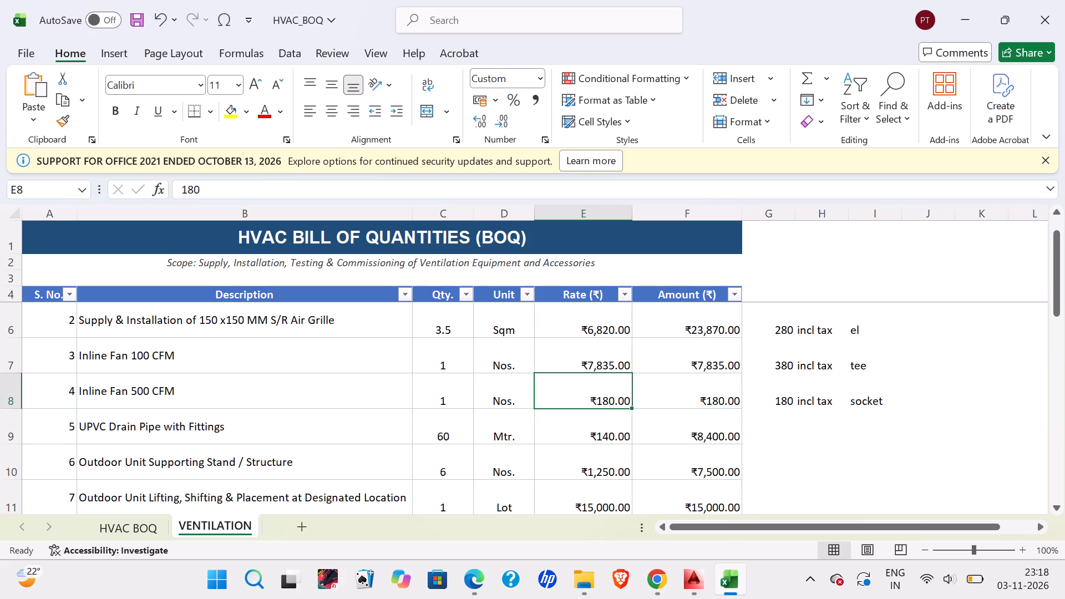
pyautogui.write('12')
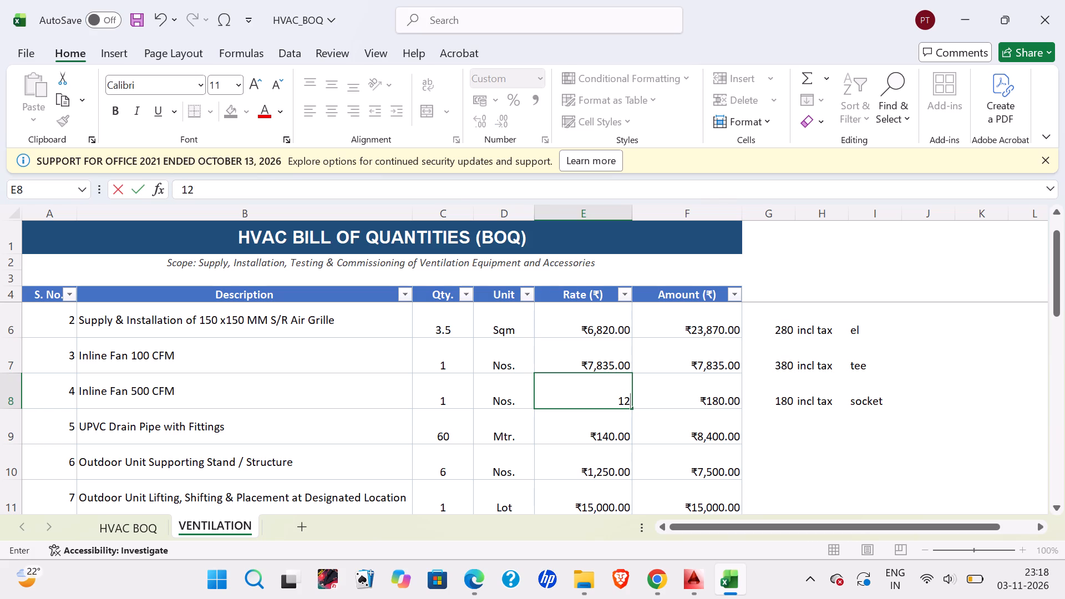
pyautogui.press('3')
pyautogui.write('50')
pyautogui.press('Return')
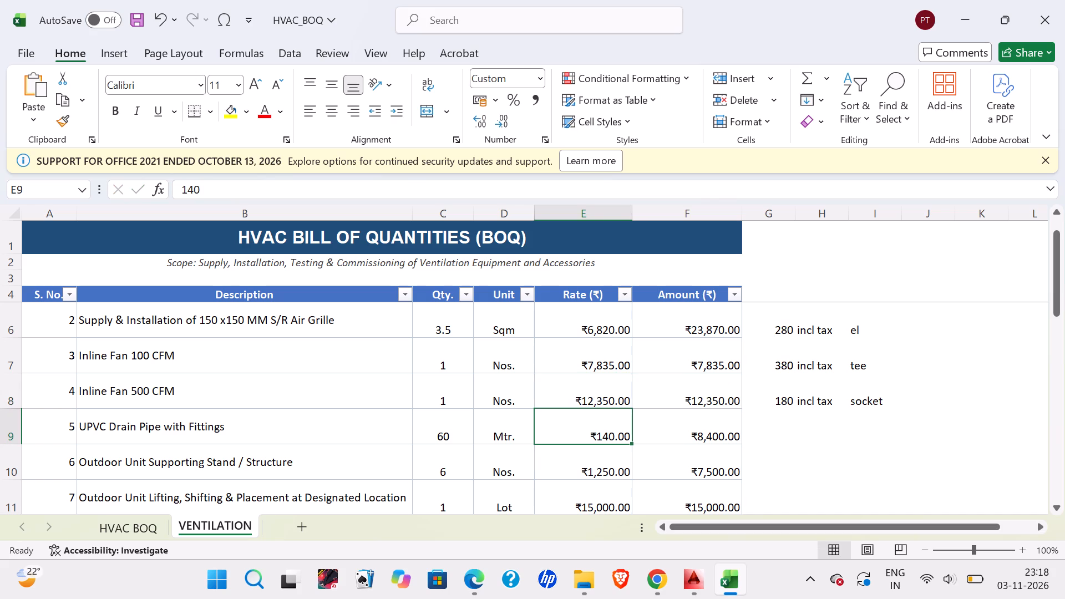
# Fill item 4's description, Inline Fan 500 CFM, down into item 5 over the UPVC drain pipe entry.
pyautogui.press('Left')
pyautogui.press('Left')
pyautogui.press('Left')
pyautogui.press('Left')
pyautogui.press('Right')
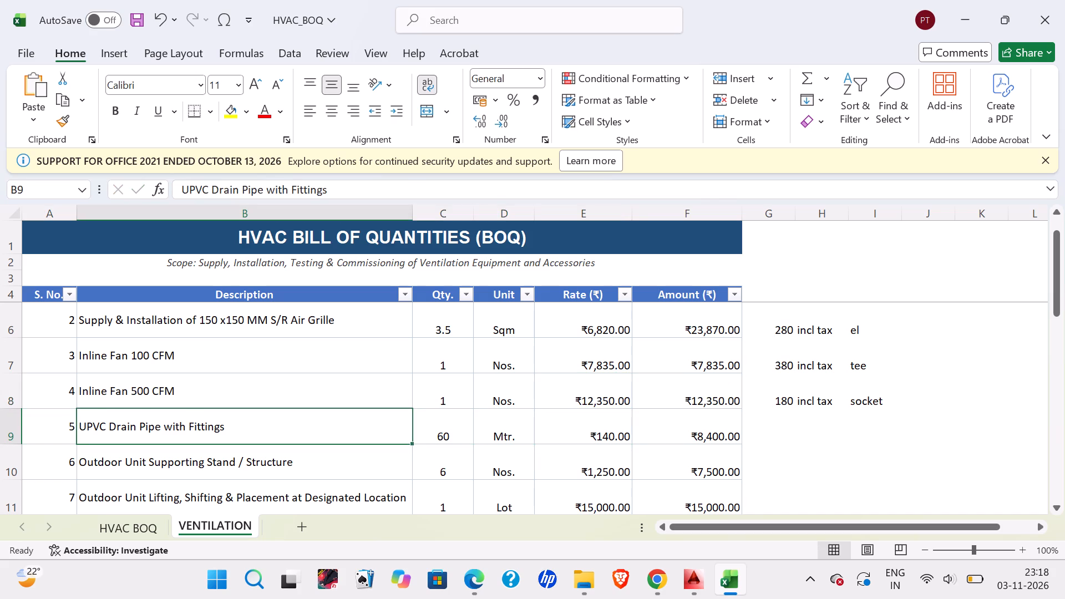
pyautogui.hotkey('ctrl', 'd')
pyautogui.press('Right')
pyautogui.press('Escape')
pyautogui.press('Left')
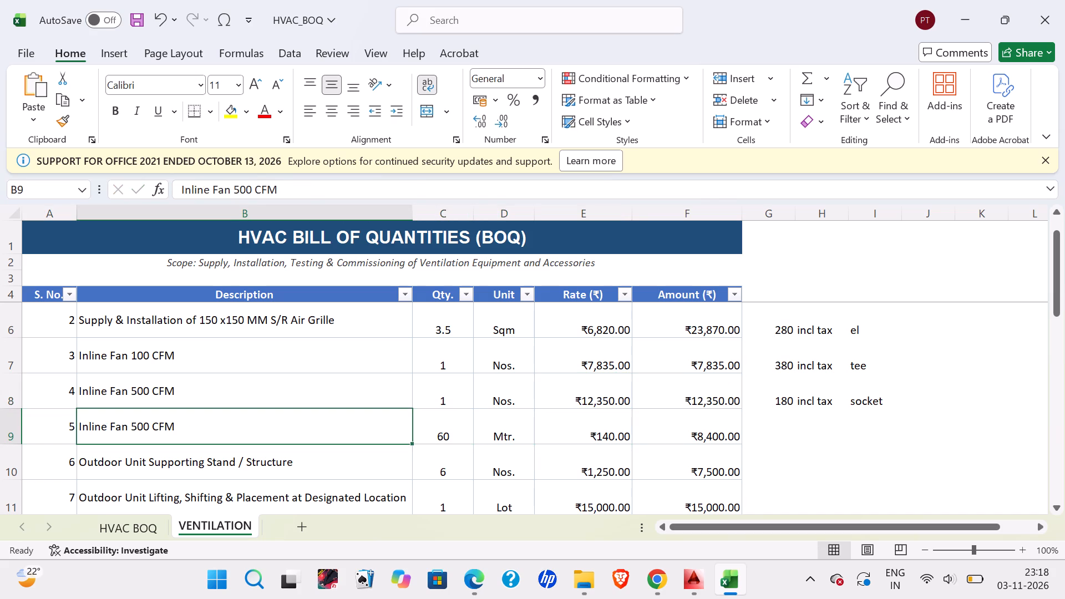
# Set the quantity of item 5, directly below the Inline Fan 500 CFM item 4, to 1500.
pyautogui.press('Right')
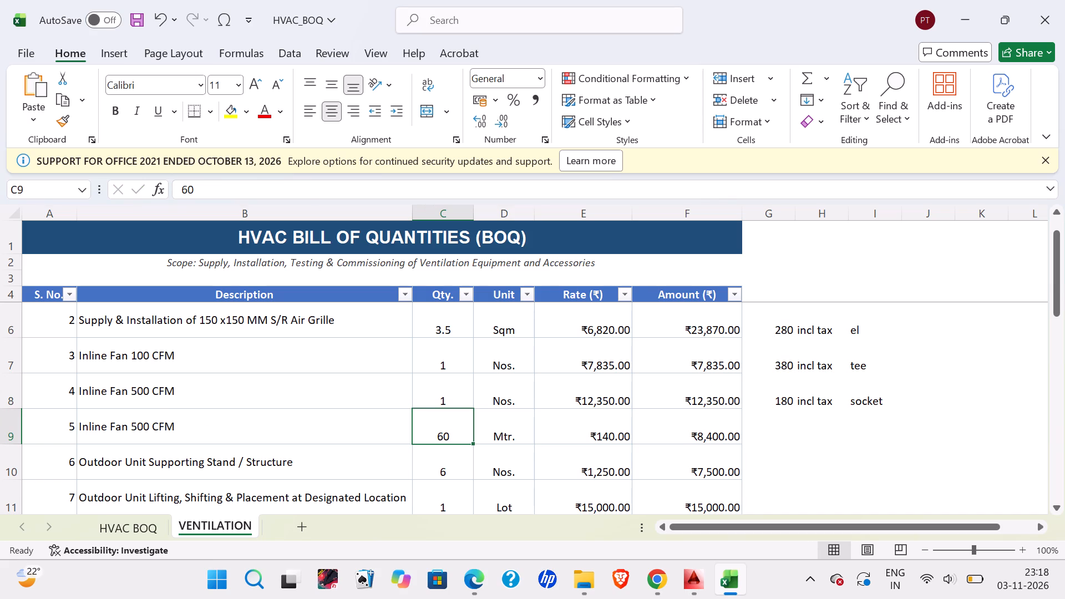
pyautogui.press('Right')
pyautogui.press('Right')
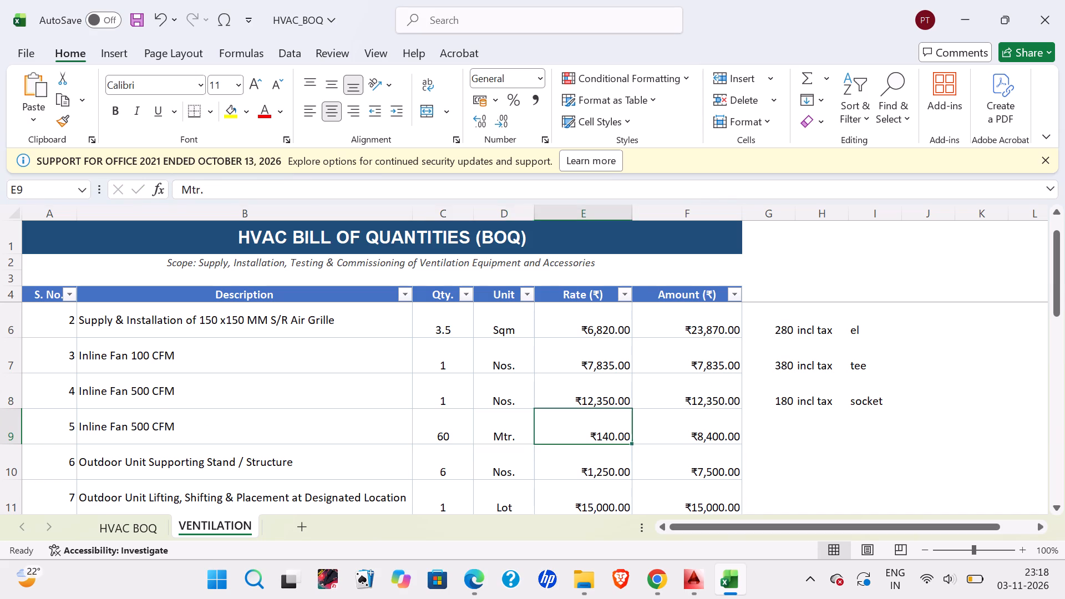
pyautogui.press('Right')
pyautogui.press('Right')
pyautogui.press('Left')
pyautogui.press('Left')
pyautogui.press('Left')
pyautogui.press('Left')
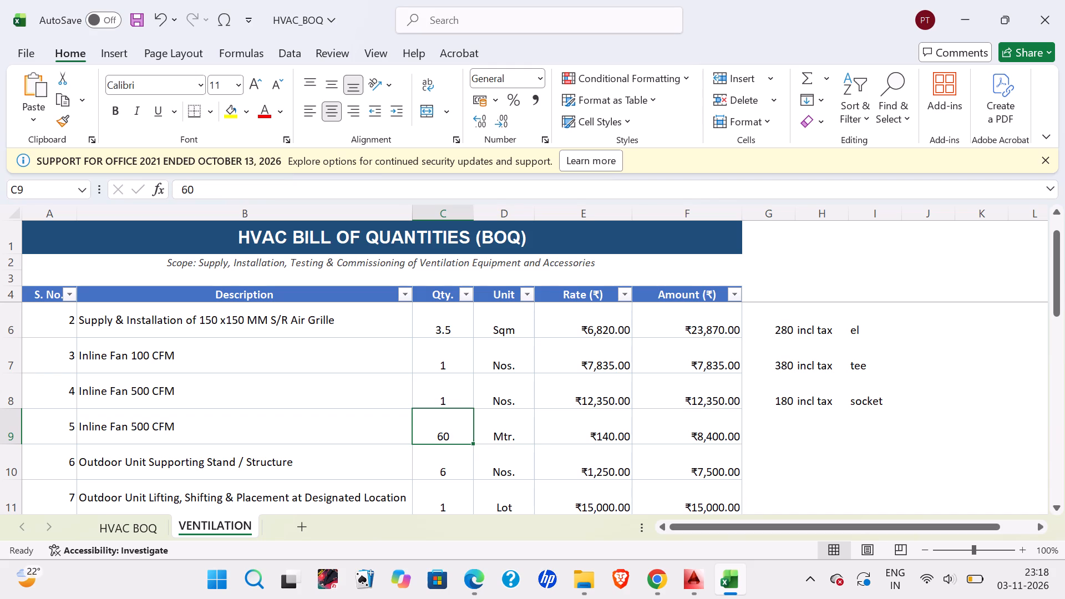
pyautogui.write('1500')
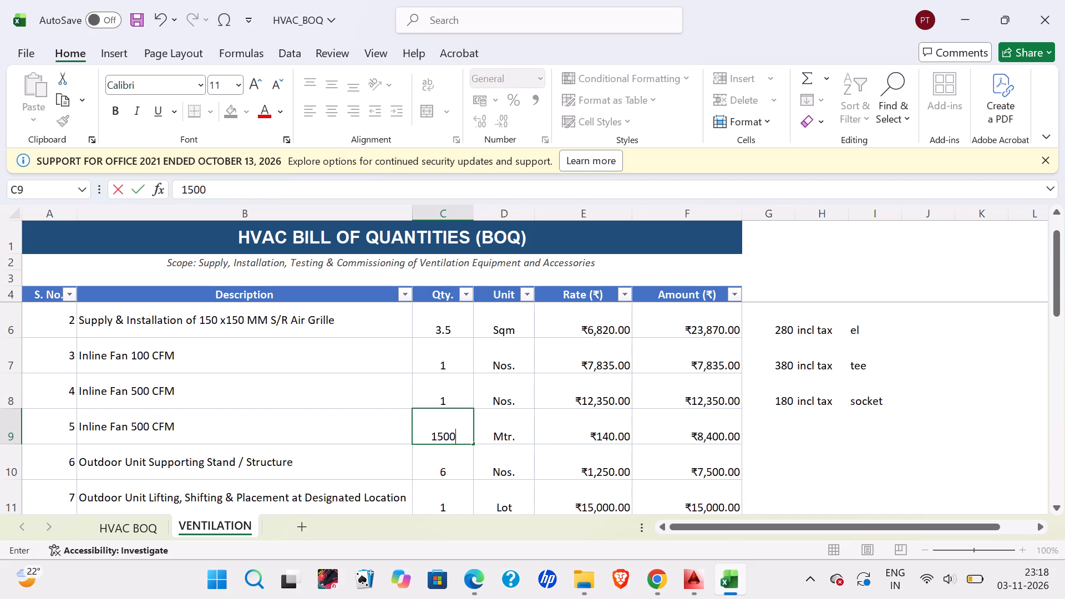
pyautogui.press('Right')
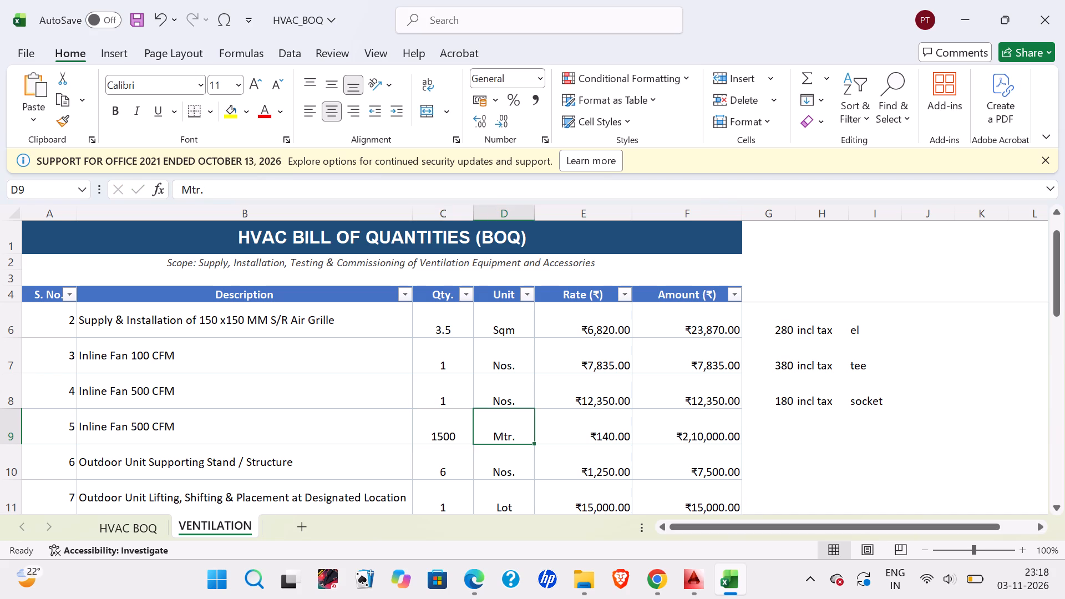
pyautogui.press('Left')
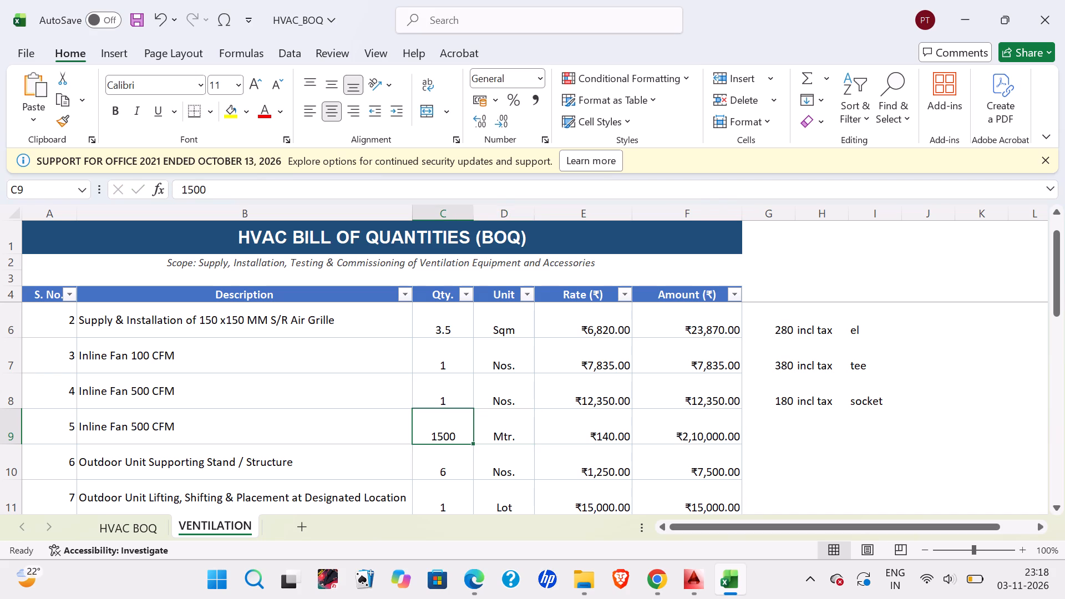
# Fill item 4's quantity of 1 and unit Nos. down into item 5.
pyautogui.press('Left')
pyautogui.press('Right')
pyautogui.hotkey('ctrl', 'd')
pyautogui.press('Right')
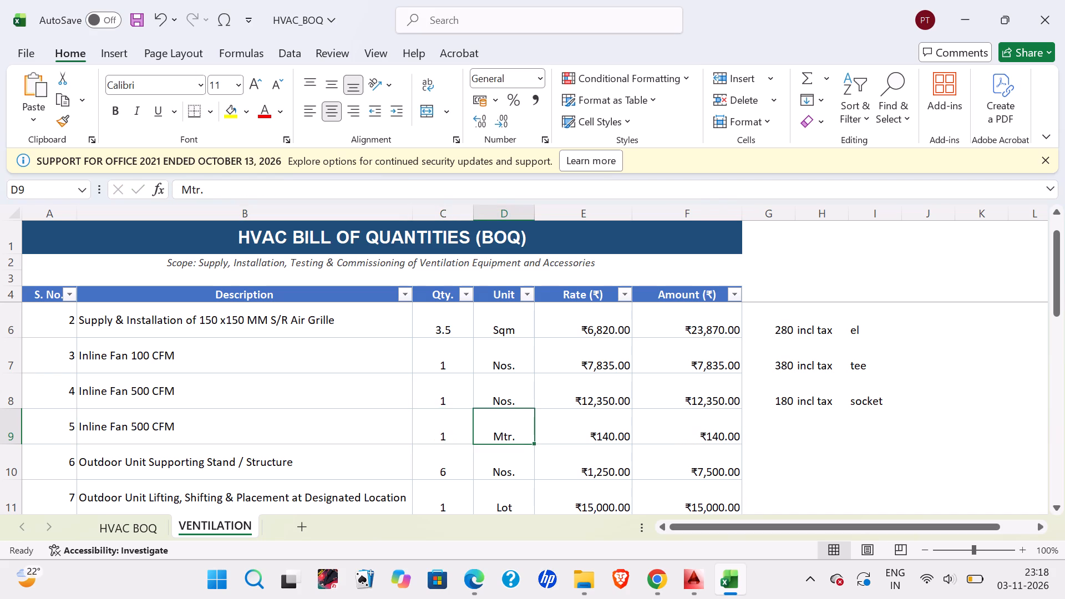
pyautogui.hotkey('ctrl', 'd')
# Change item 5's description to Inline Fan 1500 CFM.
pyautogui.press('Left')
pyautogui.press('Left')
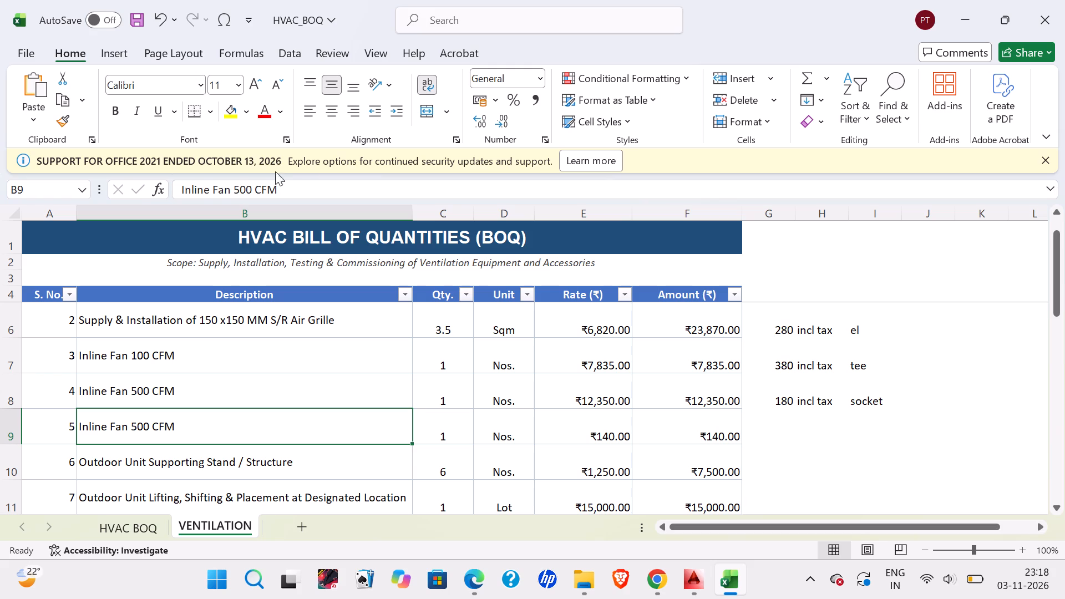
pyautogui.click(235, 182)
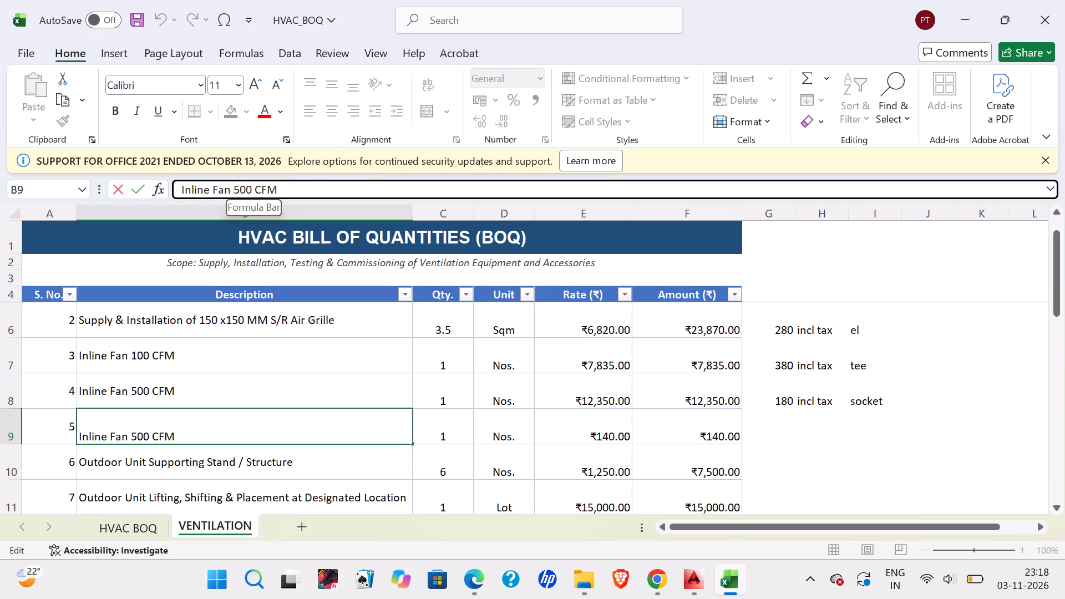
pyautogui.press('1')
pyautogui.press('Return')
# Set the unit of item 3, Inline Fan 100 CFM, to No. and fill it down through item 5.
pyautogui.press('Up')
pyautogui.press('Right')
pyautogui.press('Right')
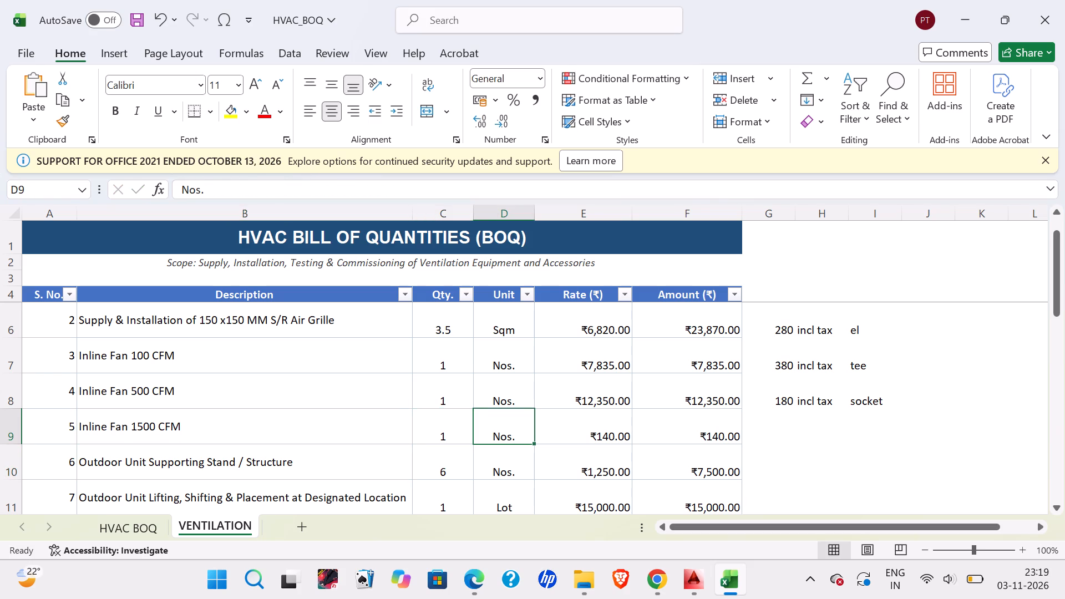
pyautogui.press('Up')
pyautogui.press('Up')
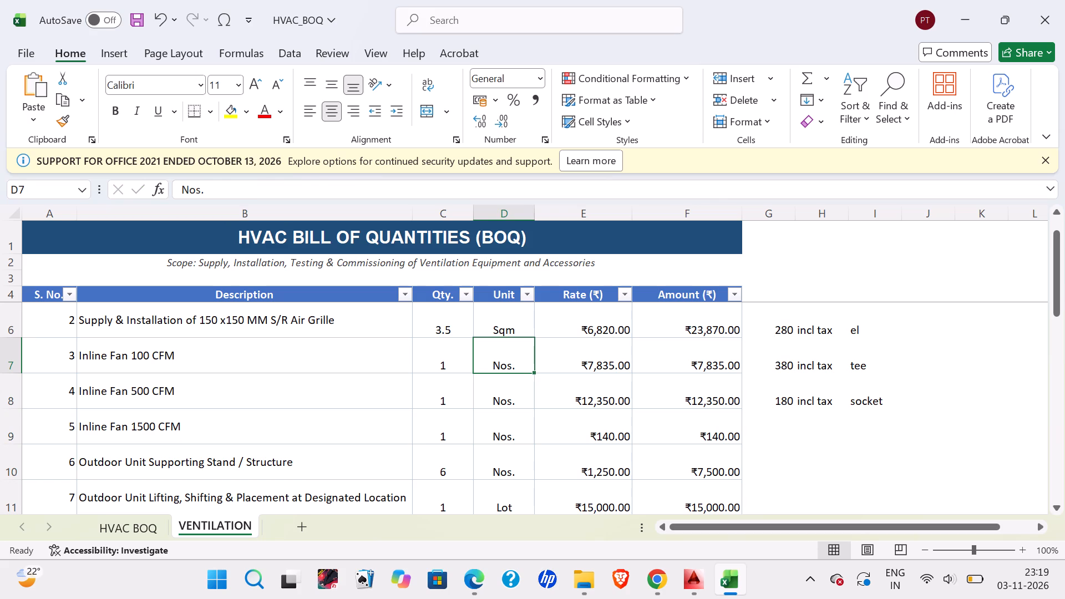
pyautogui.hotkey('shift', 'n')
pyautogui.write('o.')
pyautogui.press('Return')
pyautogui.press('Up')
pyautogui.hotkey('shift', 'Down')
pyautogui.hotkey('shift', 'Down')
pyautogui.hotkey('ctrl', 'd')
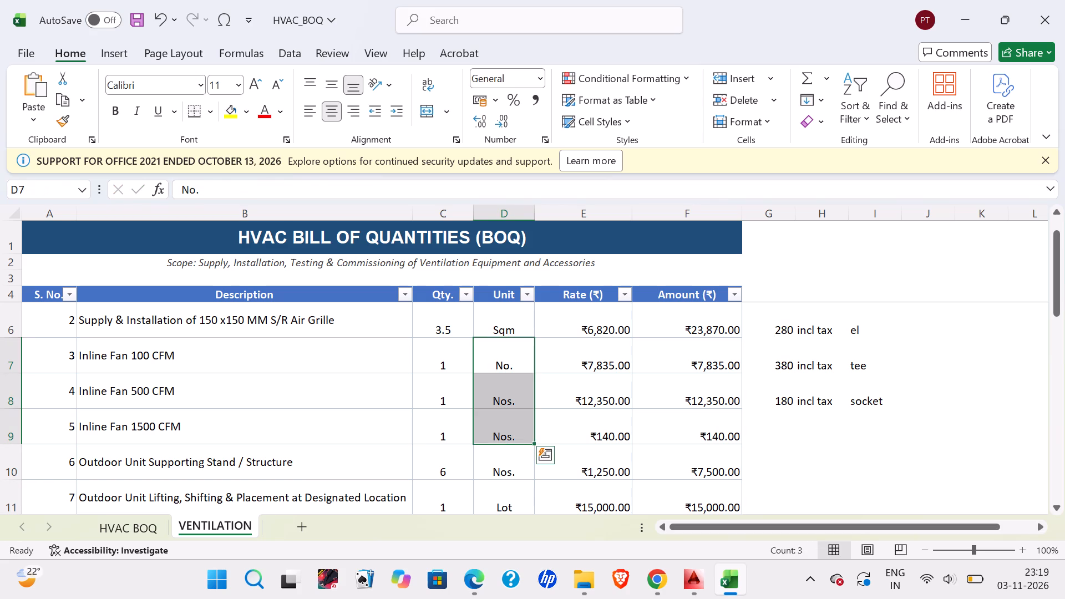
# Set the rate of item 5, Inline Fan 1500 CFM, to 21760.
pyautogui.press('Right')
pyautogui.press('Down')
pyautogui.press('Down')
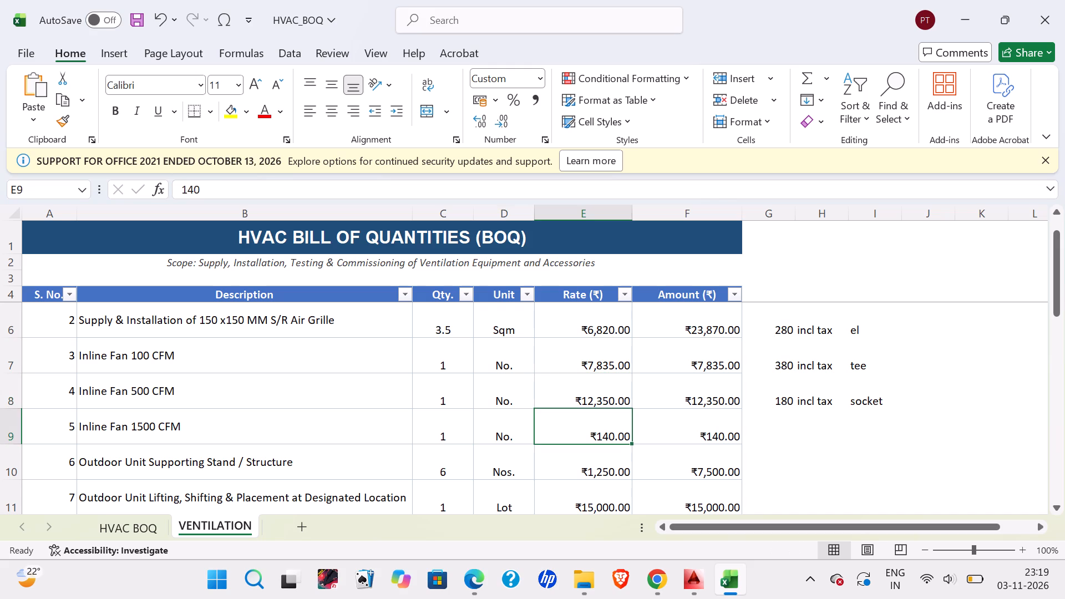
pyautogui.write('21')
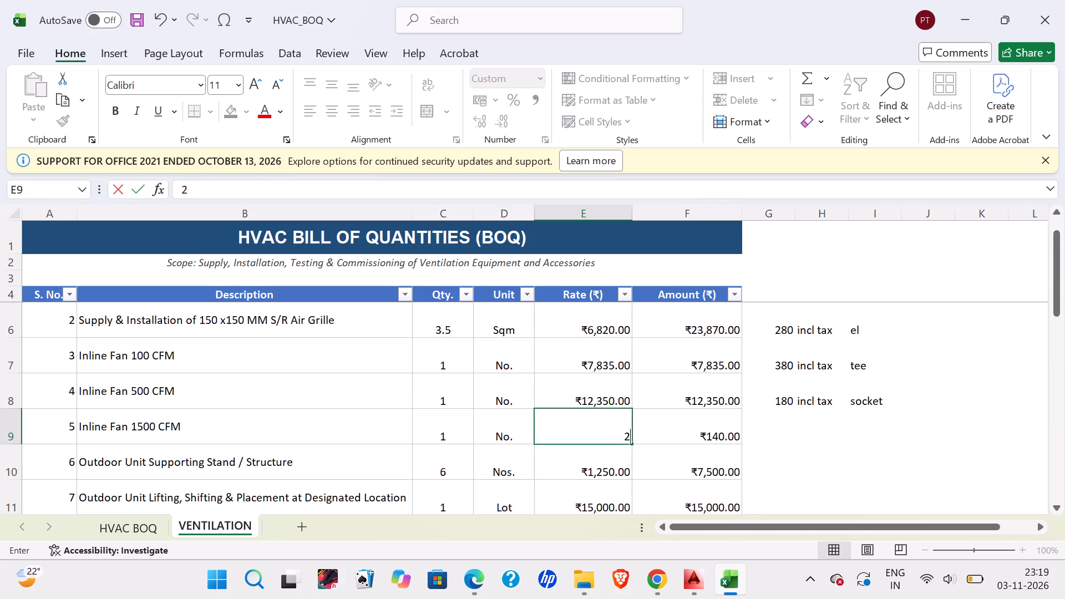
pyautogui.write('760')
pyautogui.press('Return')
# Fill item 5's description, Inline Fan 1500 CFM, down into item 6 over the Outdoor Unit Supporting Stand / Structure entry.
pyautogui.press('Down')
pyautogui.press('Down')
pyautogui.press('Up')
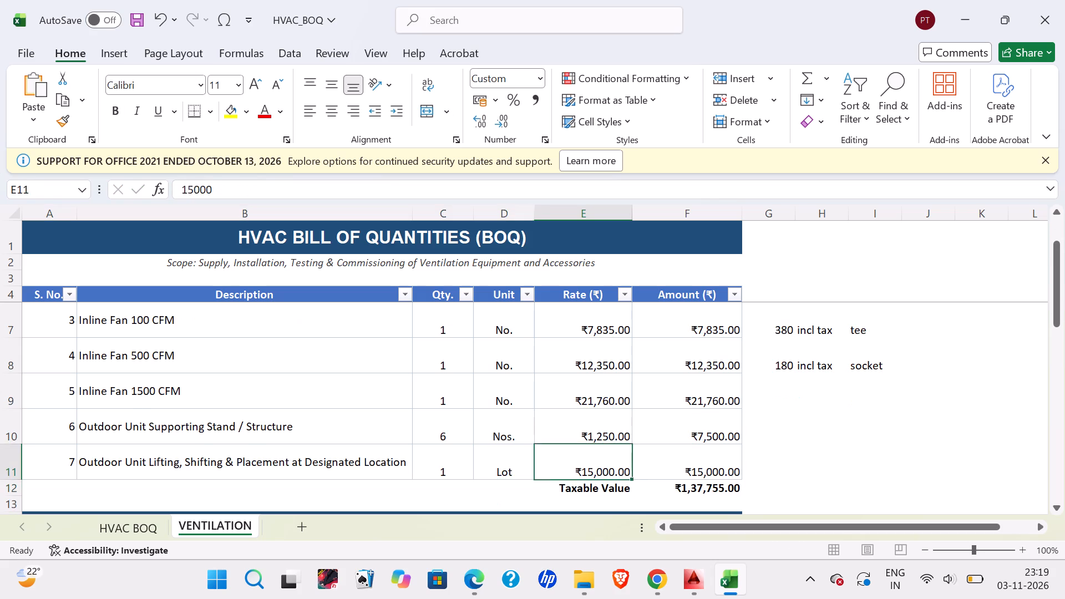
pyautogui.press('Up')
pyautogui.press('Up')
pyautogui.press('Down')
pyautogui.press('Left')
pyautogui.press('Left')
pyautogui.press('Left')
pyautogui.press('Left')
pyautogui.press('Right')
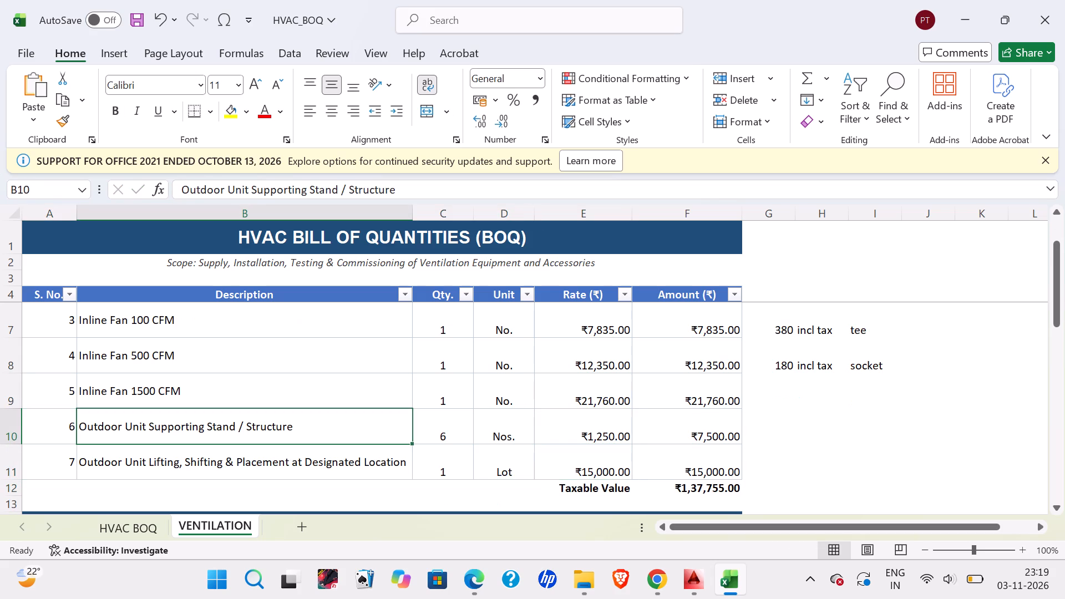
pyautogui.hotkey('ctrl', 'd')
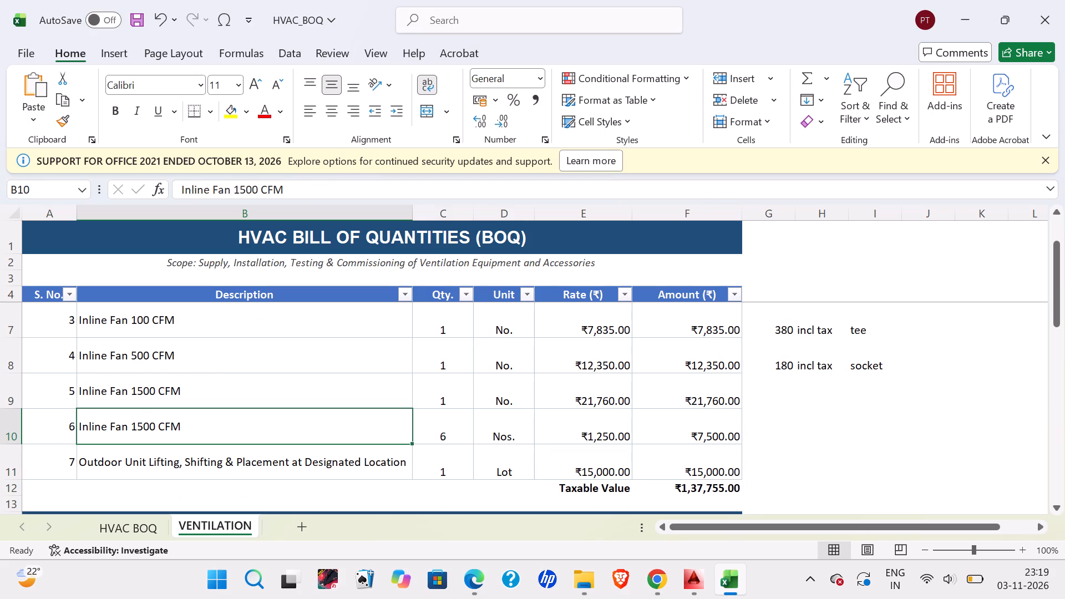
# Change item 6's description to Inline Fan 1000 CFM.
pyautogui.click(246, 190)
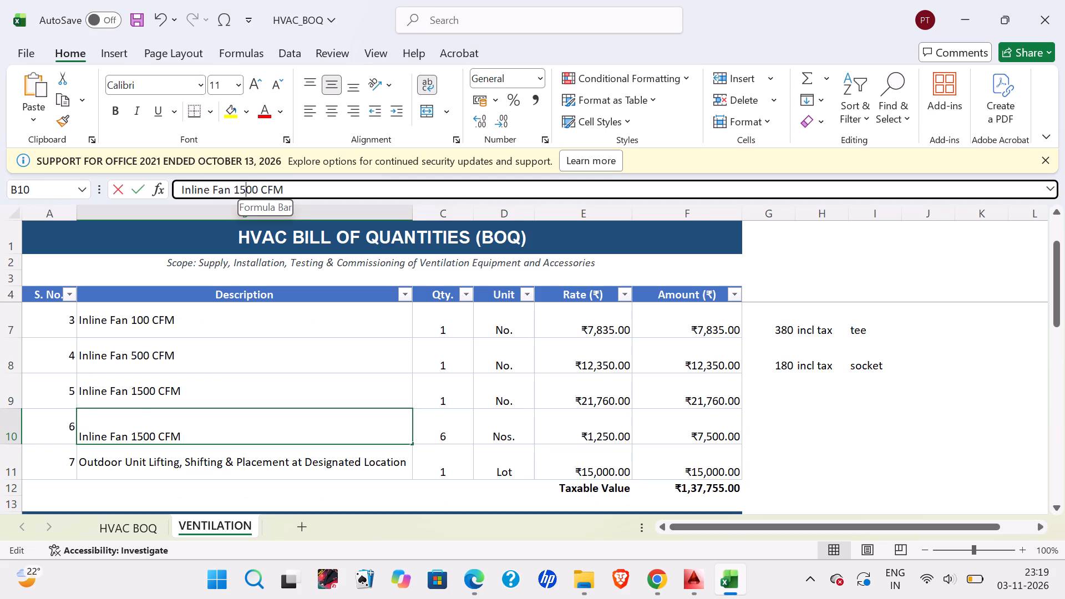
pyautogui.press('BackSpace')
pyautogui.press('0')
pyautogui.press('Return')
# Change item 6's description to Inline Fan 1200 CFM.
pyautogui.press('Up')
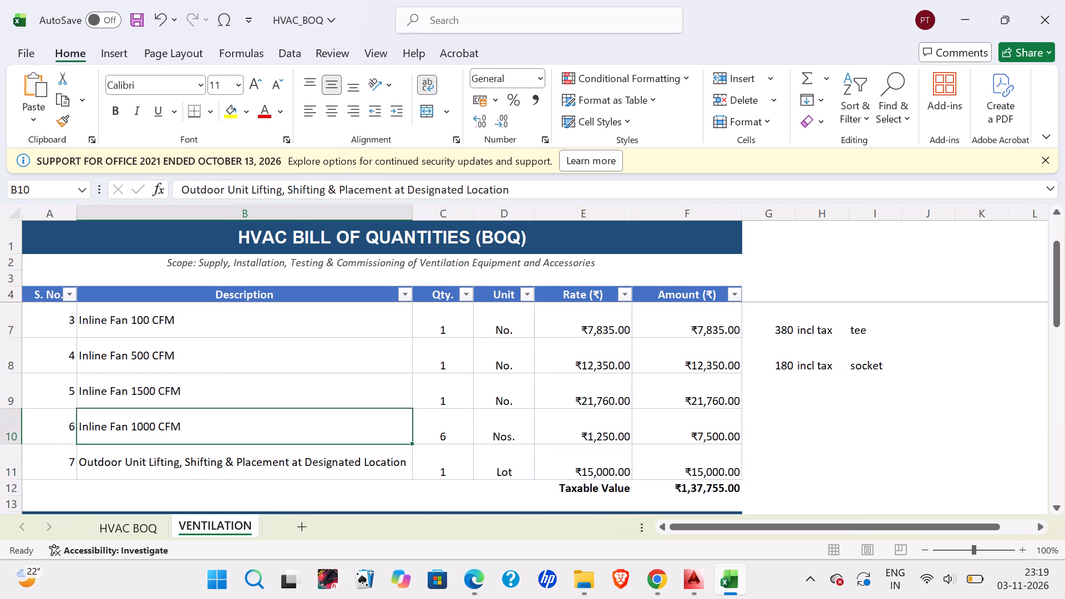
pyautogui.press('Right')
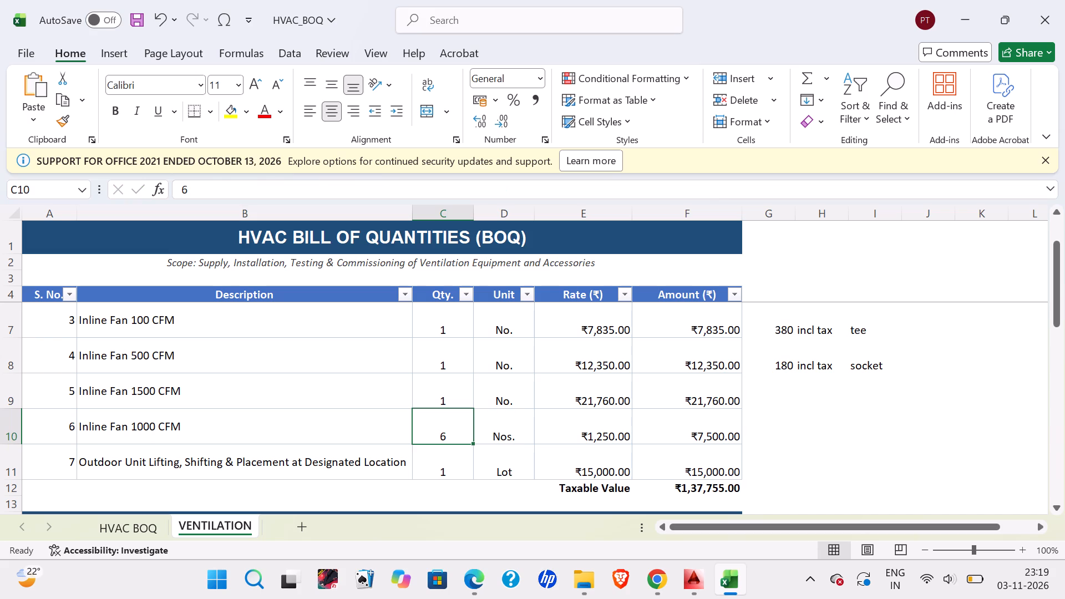
pyautogui.press('Left')
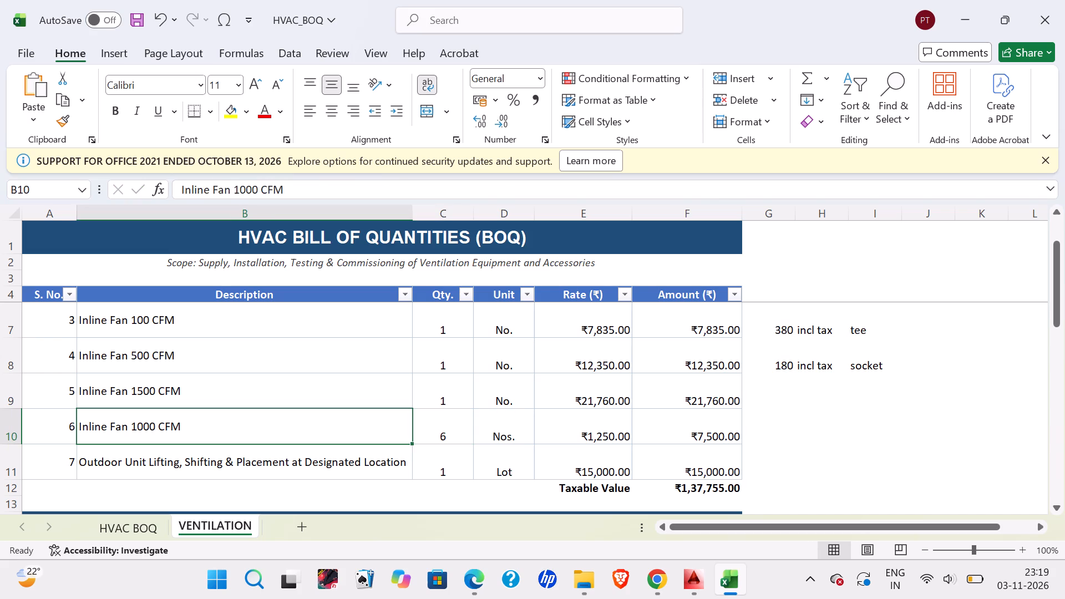
pyautogui.click(246, 190)
pyautogui.press('BackSpace')
pyautogui.press('2')
pyautogui.press('Return')
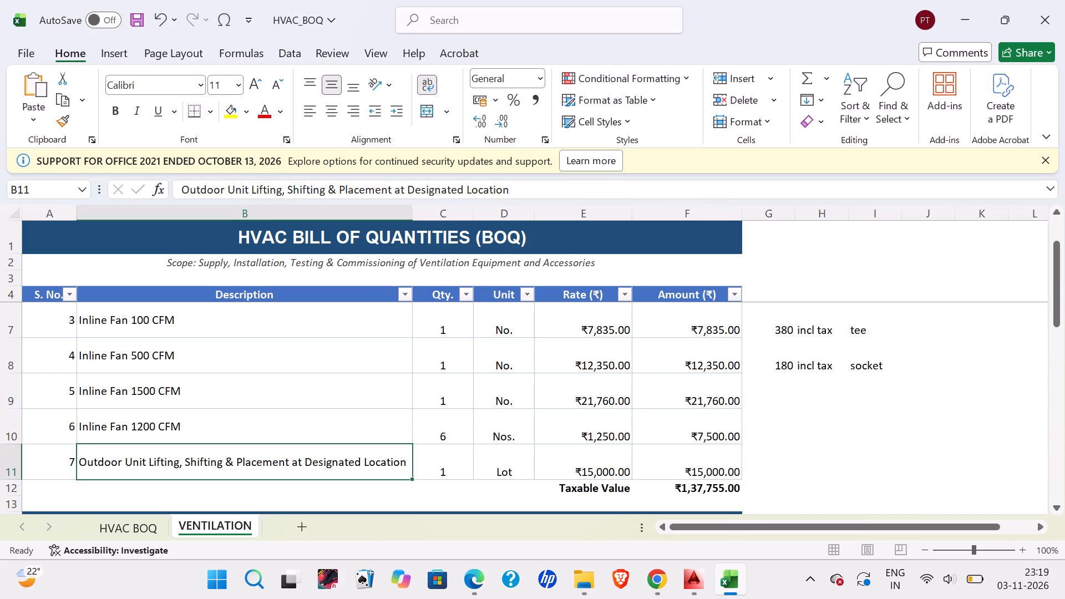
# Set the quantity of item 6, Inline Fan 1200 CFM, to 2.
pyautogui.press('Up')
pyautogui.press('Right')
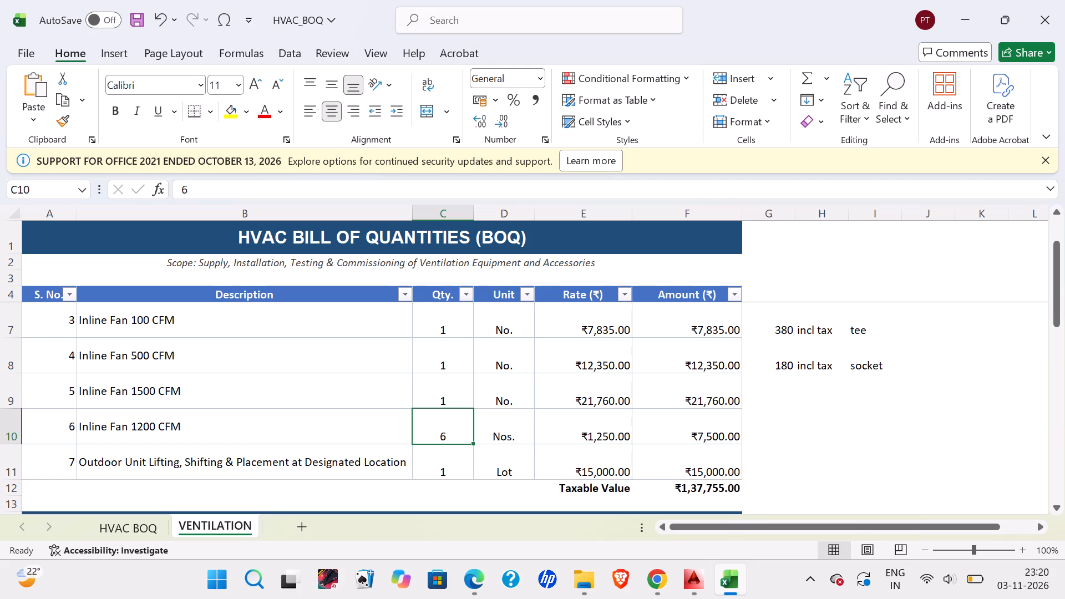
pyautogui.press('Left')
pyautogui.press('Left')
pyautogui.press('Right')
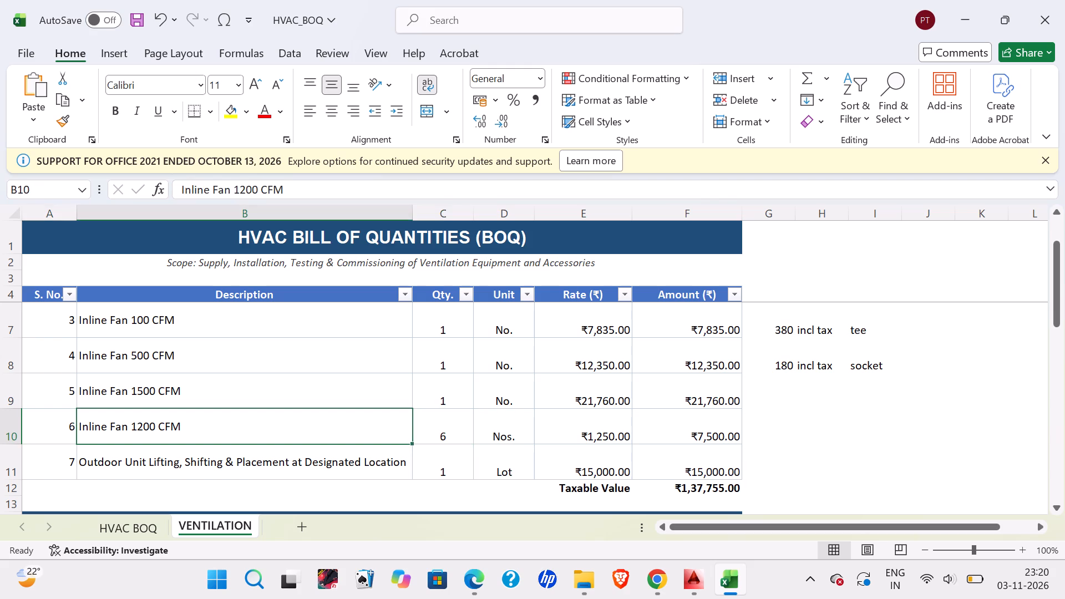
pyautogui.press('Right')
pyautogui.press('2')
pyautogui.press('Right')
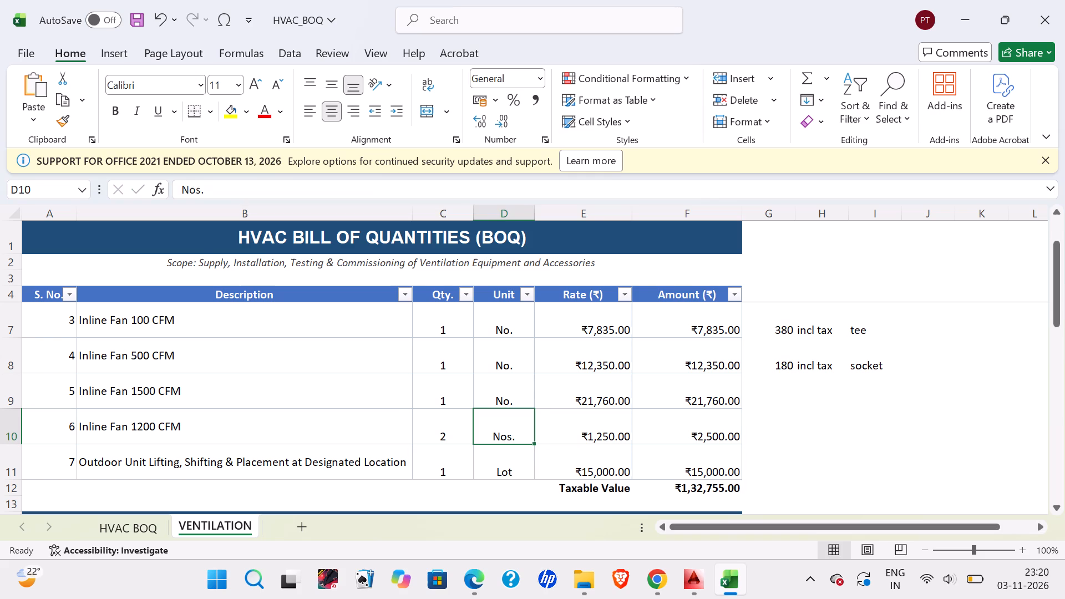
# Set the rate of item 6, Inline Fan 1200 CFM, to 19460.
pyautogui.press('Right')
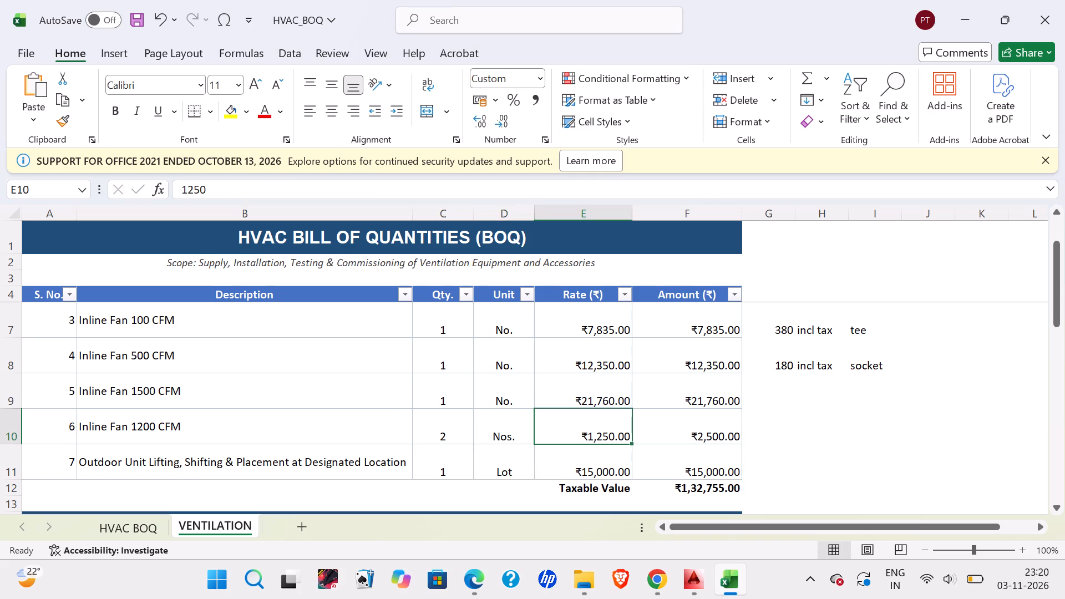
pyautogui.write('19')
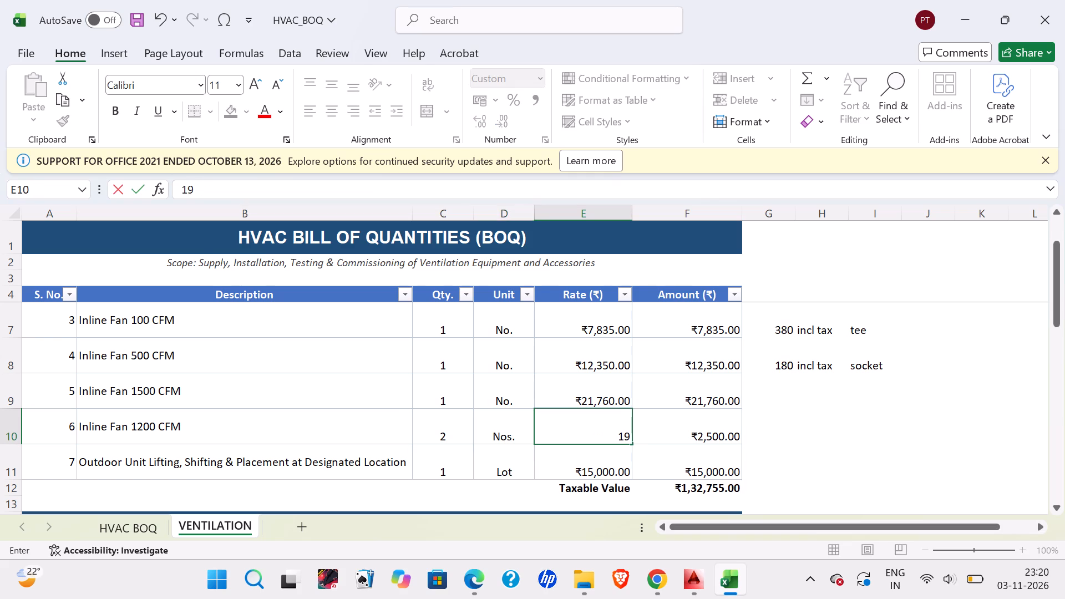
pyautogui.write('460')
pyautogui.press('Return')
# Fill item 6's description, Inline Fan 1200 CFM, down into item 7 over the Outdoor Unit Lifting, Shifting & Placement entry.
pyautogui.press('Down')
pyautogui.press('Down')
pyautogui.press('Down')
pyautogui.press('Up')
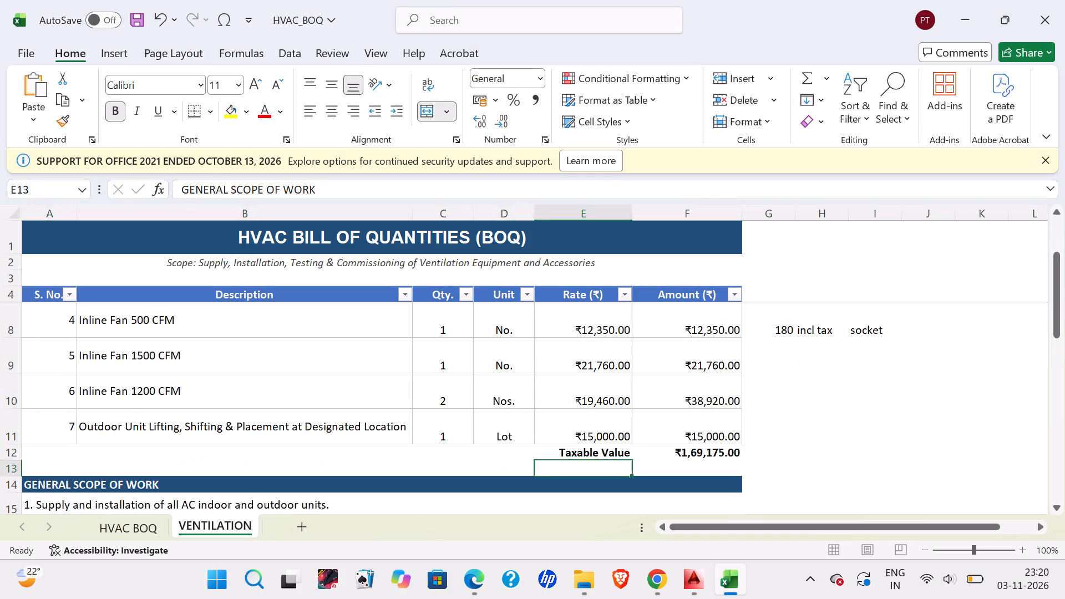
pyautogui.press('Up')
pyautogui.press('Up')
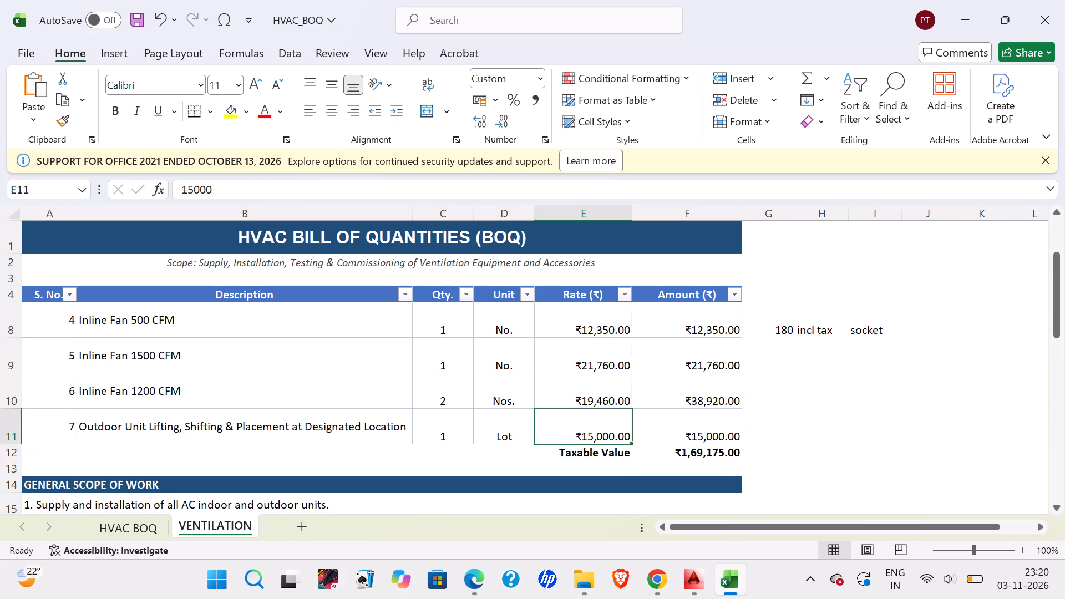
pyautogui.press('Left')
pyautogui.press('Left')
pyautogui.press('Left')
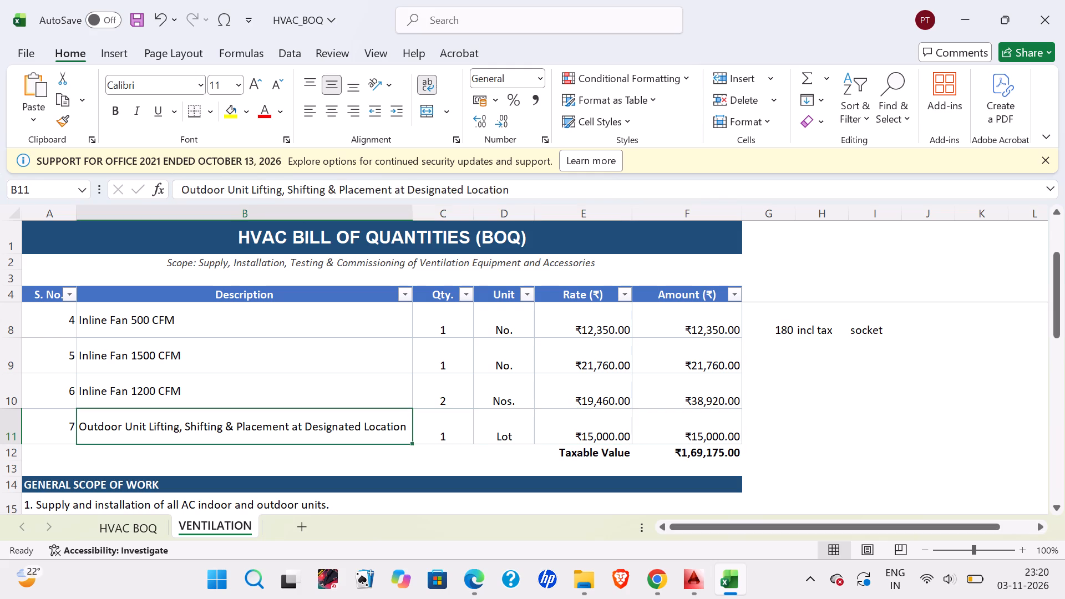
pyautogui.hotkey('ctrl', 'd')
pyautogui.press('Right')
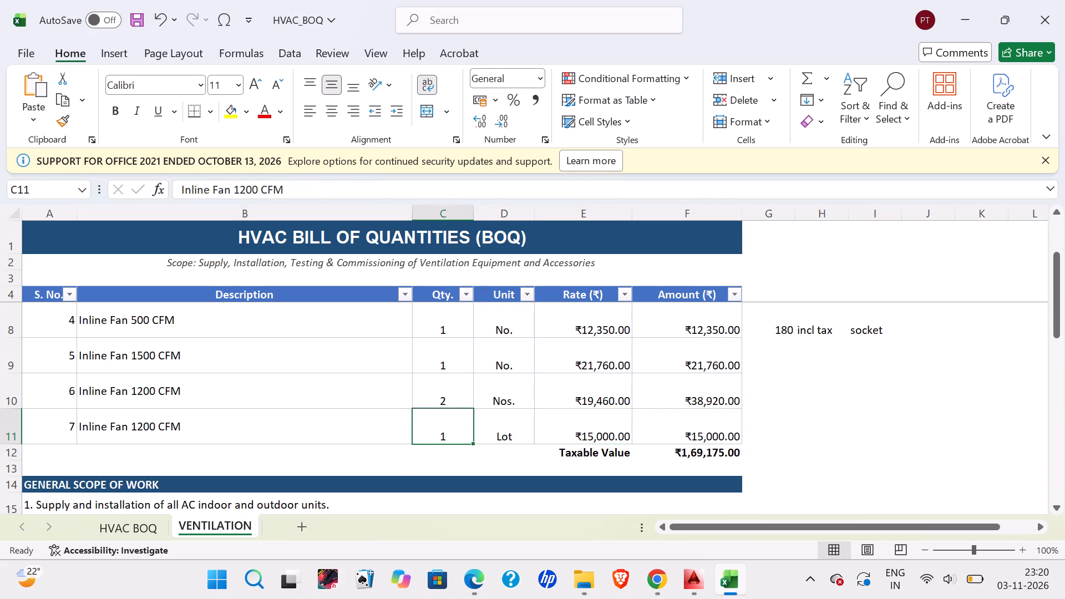
pyautogui.press('Left')
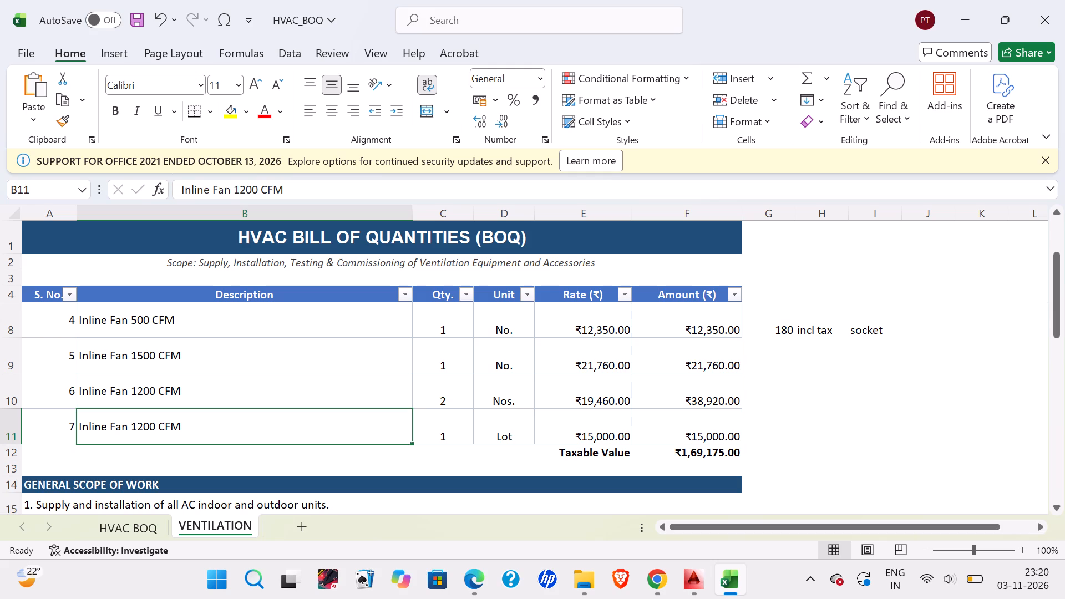
# Review the line items, taxable value and general scope of work on the VENTILATION sheet.
pyautogui.scroll(1, 794, 340)
pyautogui.scroll(-1, 794, 340)
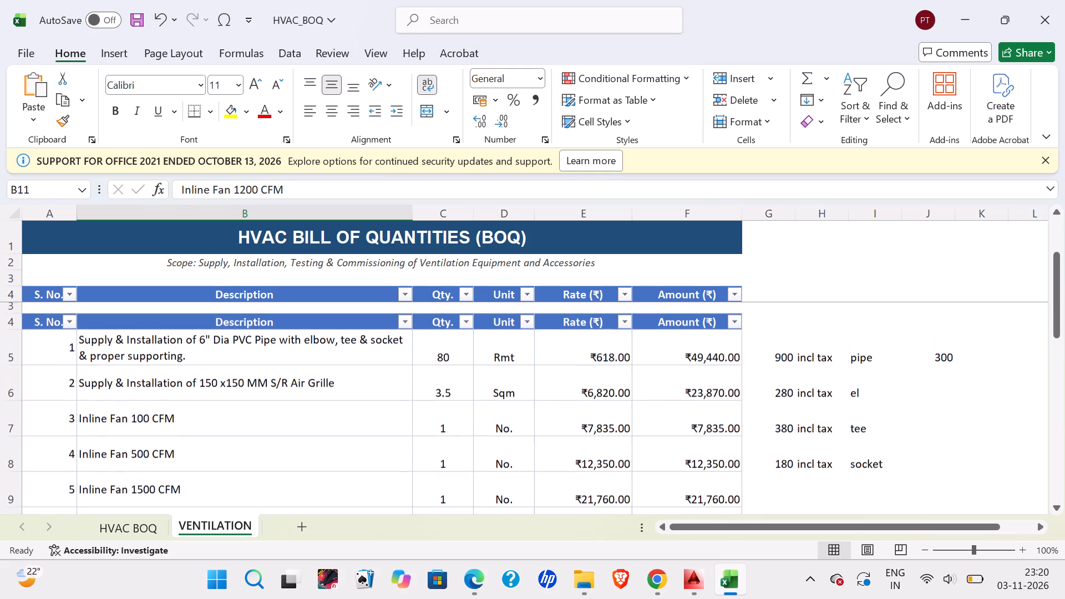
pyautogui.scroll(-1, 794, 340)
pyautogui.scroll(1, 794, 340)
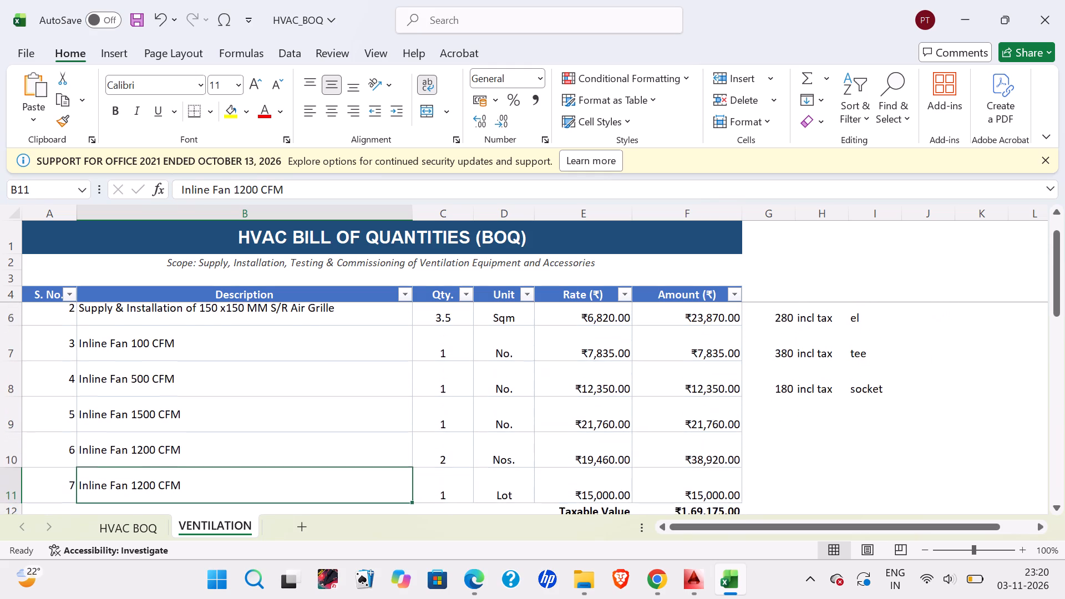
pyautogui.scroll(1, 794, 340)
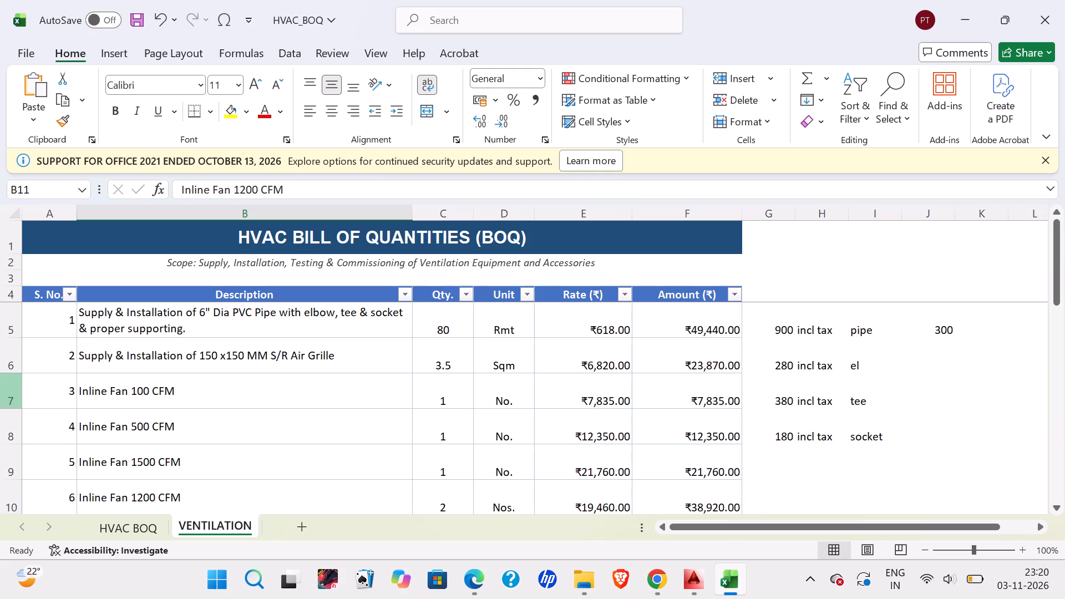
pyautogui.scroll(-1, 118, 428)
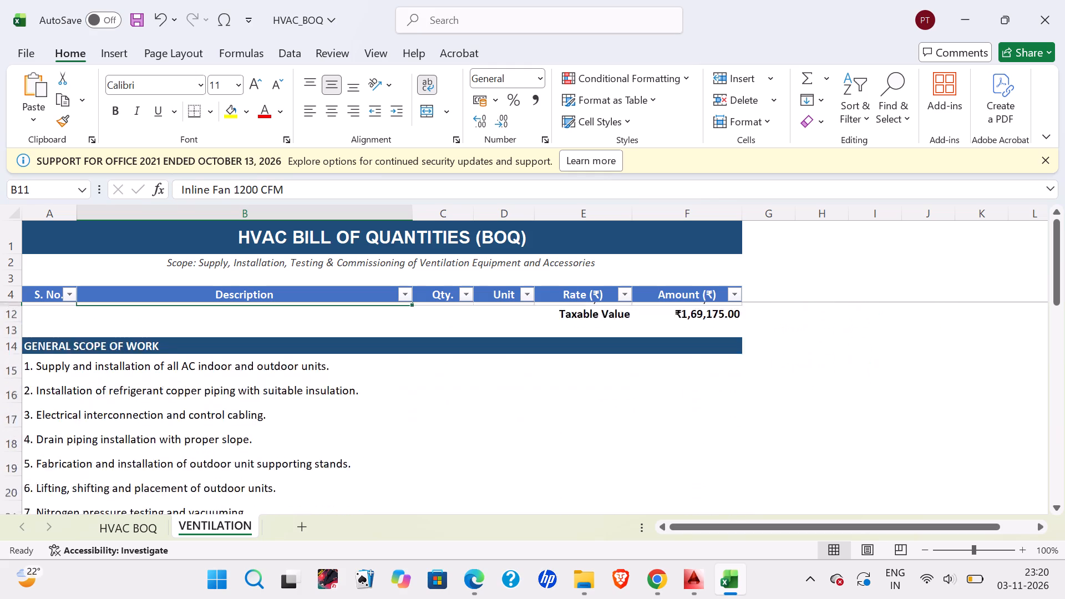
pyautogui.scroll(-1, 118, 428)
pyautogui.scroll(3, 118, 428)
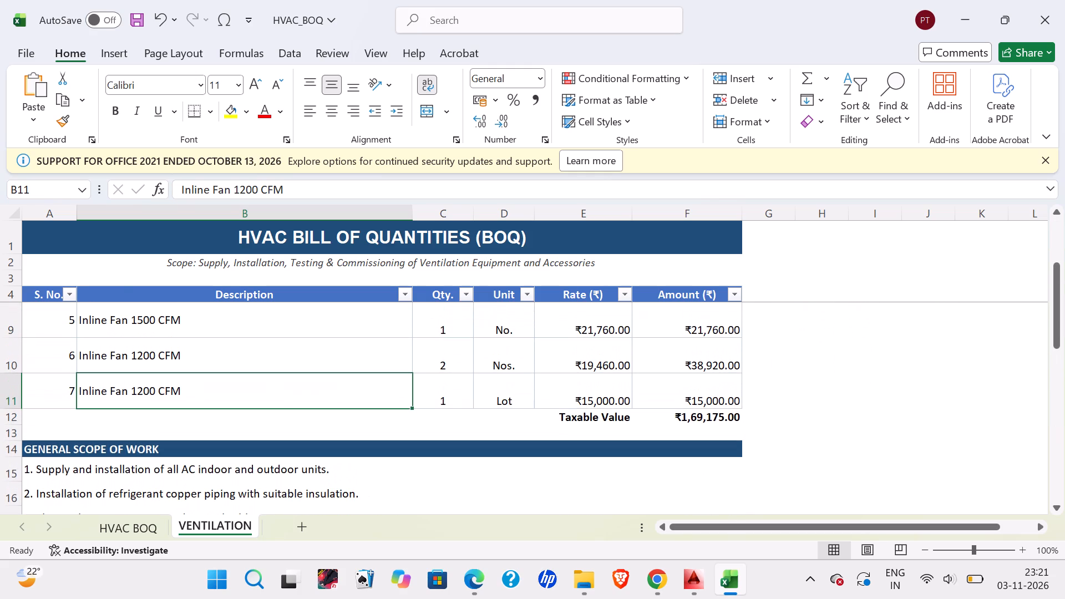
pyautogui.scroll(2, 118, 428)
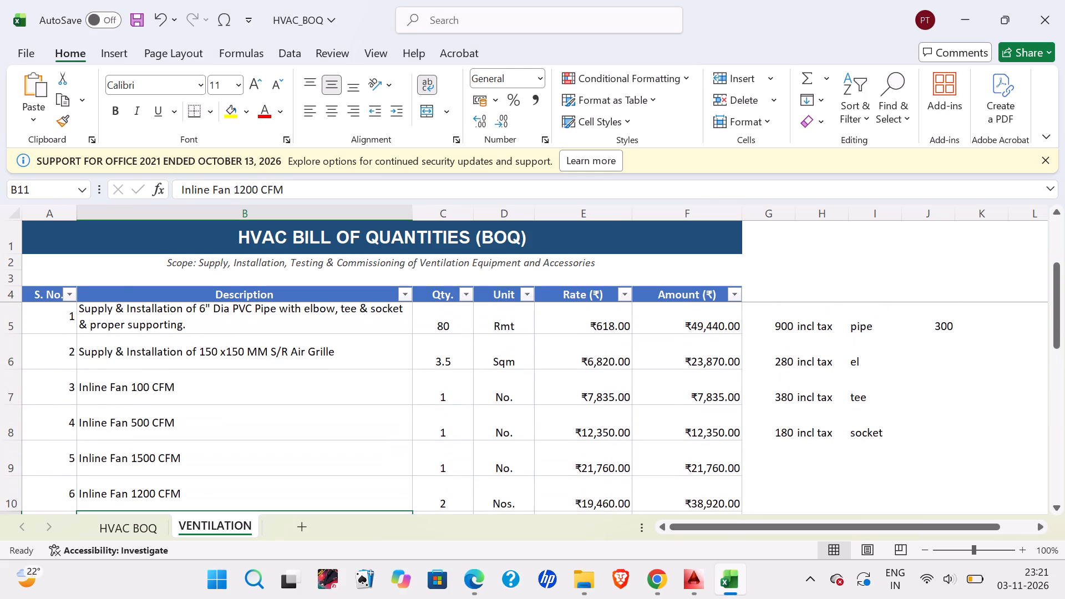
pyautogui.scroll(1, 118, 428)
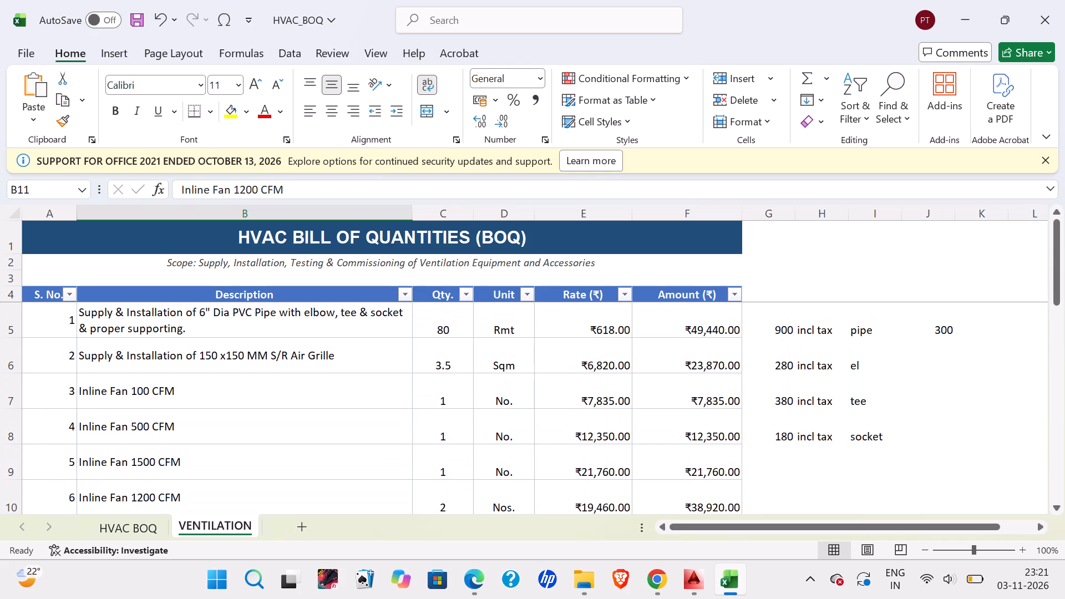
# Copy item 2's description, Supply & Installation of 150 x150 MM S/R Air Grille, over item 7's Inline Fan 1200 CFM description.
pyautogui.click(126, 362)
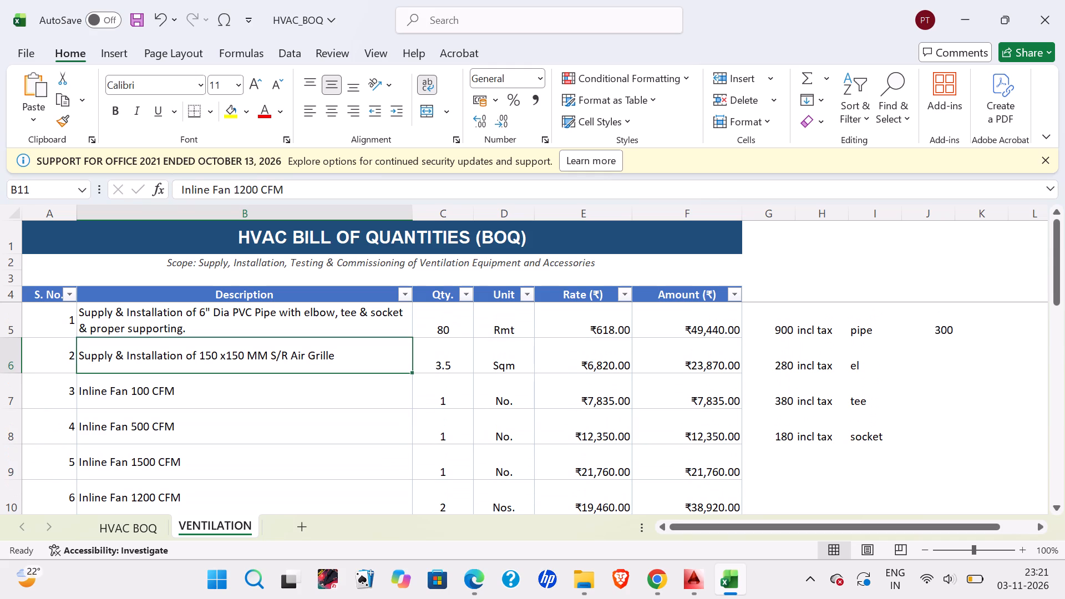
pyautogui.hotkey('ctrl', 'c')
pyautogui.press('Down')
pyautogui.press('Down')
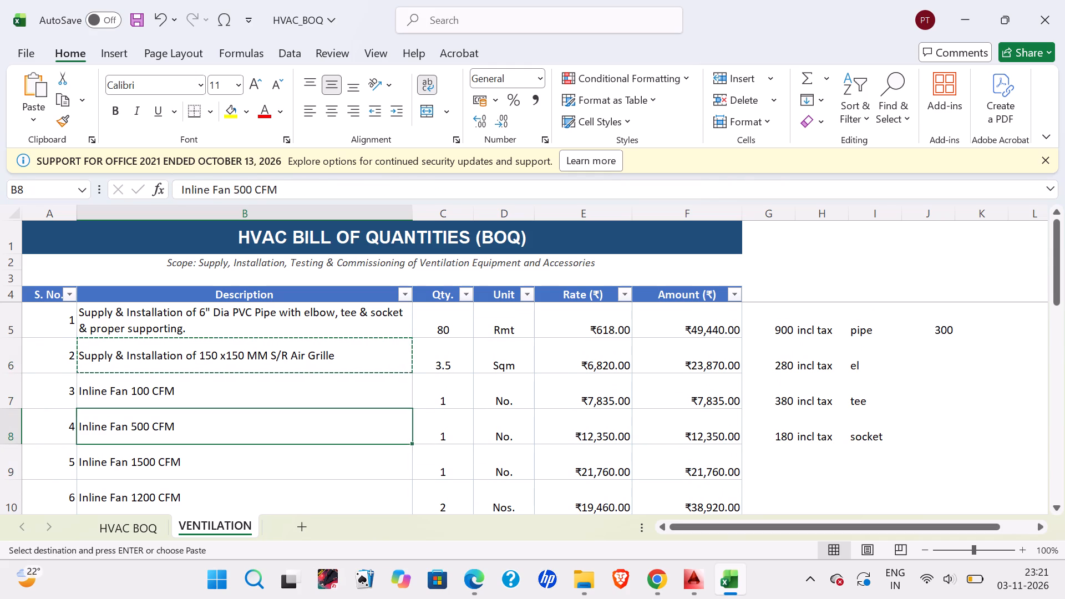
pyautogui.press('Down')
pyautogui.press('Down')
pyautogui.press('Down')
pyautogui.press('Down')
pyautogui.press('Down')
pyautogui.press('Up')
pyautogui.press('Up')
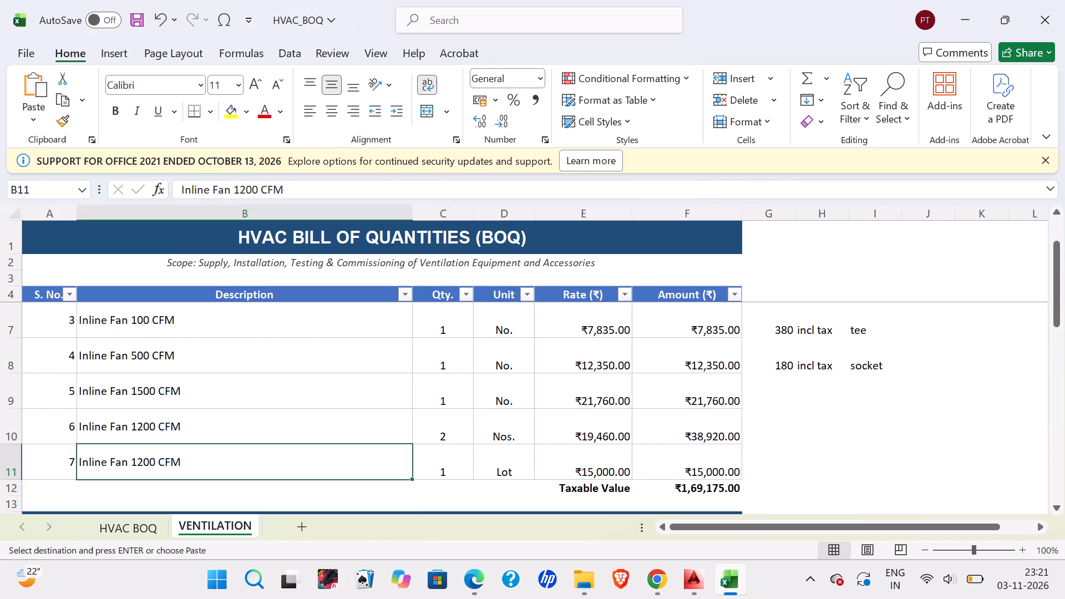
pyautogui.hotkey('ctrl', 'v')
pyautogui.press('Escape')
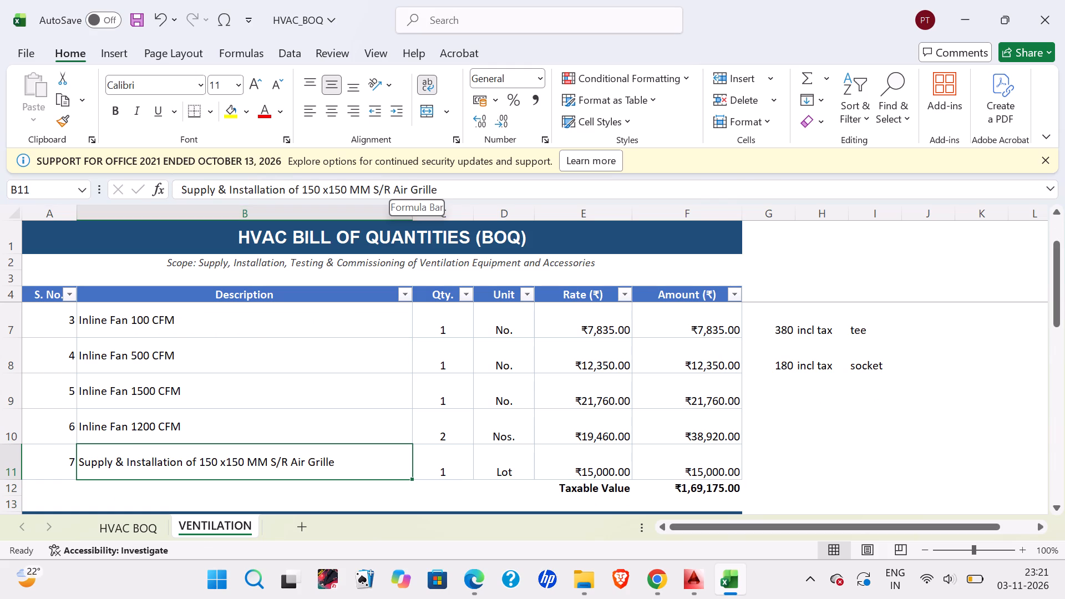
# Replace the word Grille with Damper in item 7's description.
pyautogui.moveTo(409, 187); pyautogui.dragTo(457, 190)
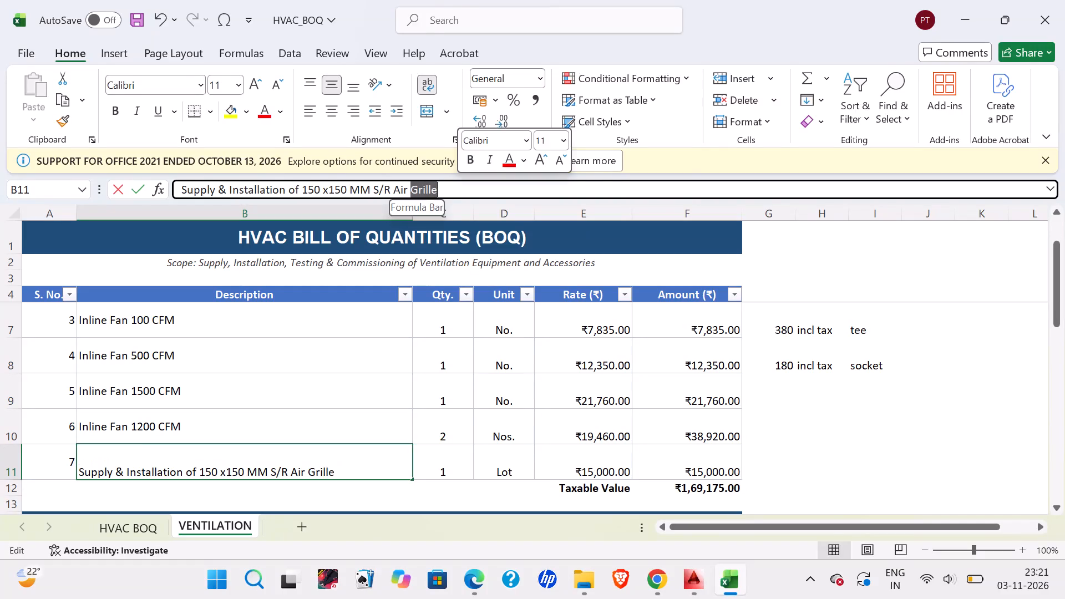
pyautogui.write('Da')
pyautogui.write('mper')
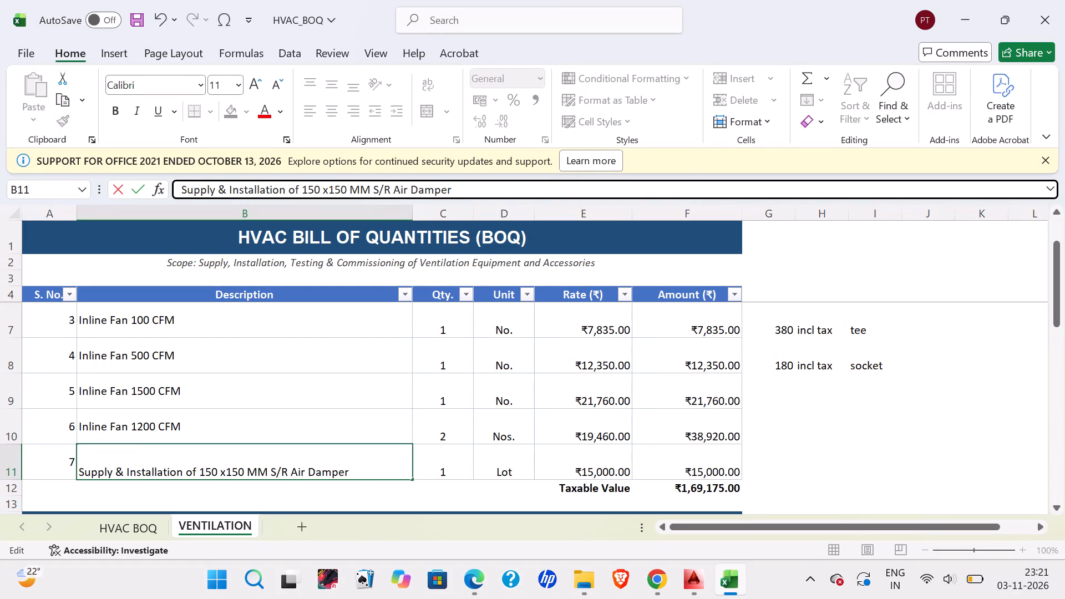
pyautogui.press('Return')
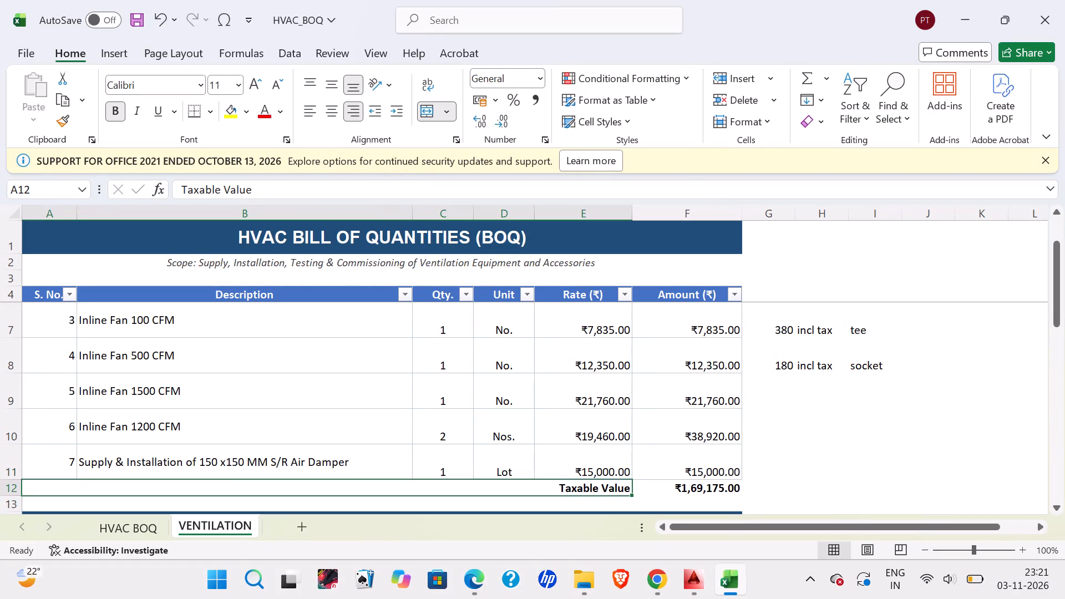
# Set item 7's quantity to 3.5 and its unit to Sqm for the S/R Air Damper.
pyautogui.press('Up')
pyautogui.press('Right')
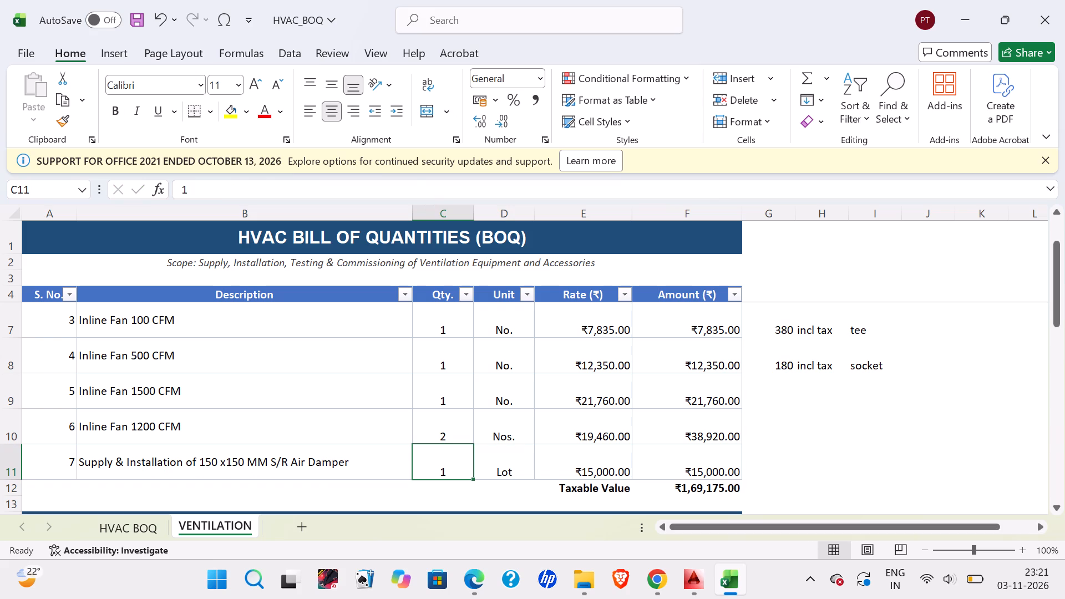
pyautogui.write('3.5')
pyautogui.press('Right')
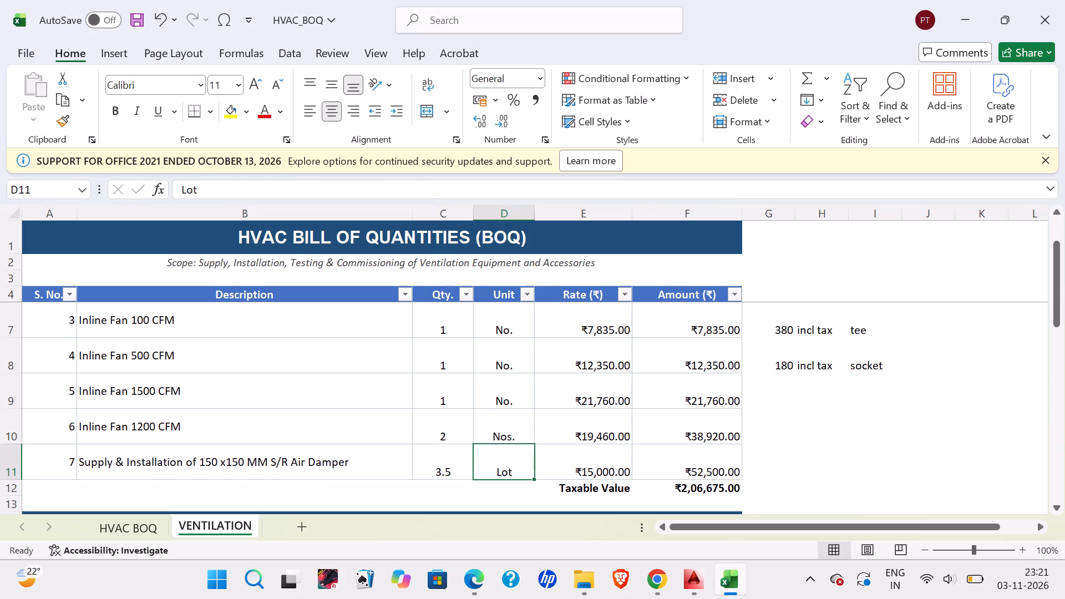
pyautogui.hotkey('shift', 's')
pyautogui.press('Right')
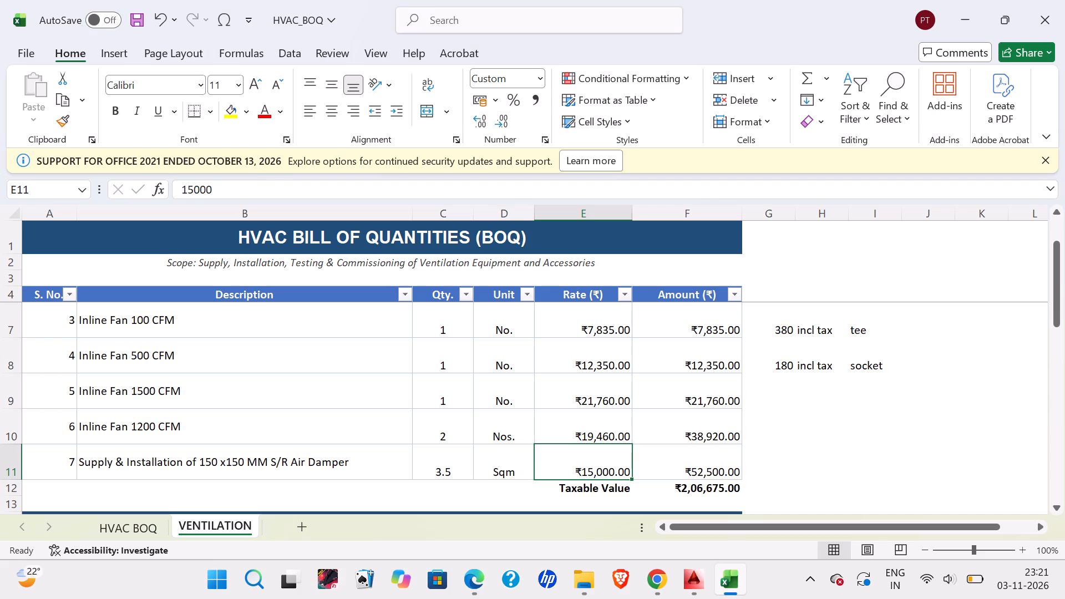
# Set the rate of item 7, the 150 x150 MM S/R Air Damper, to 4850.
pyautogui.write('4850')
pyautogui.press('Return')
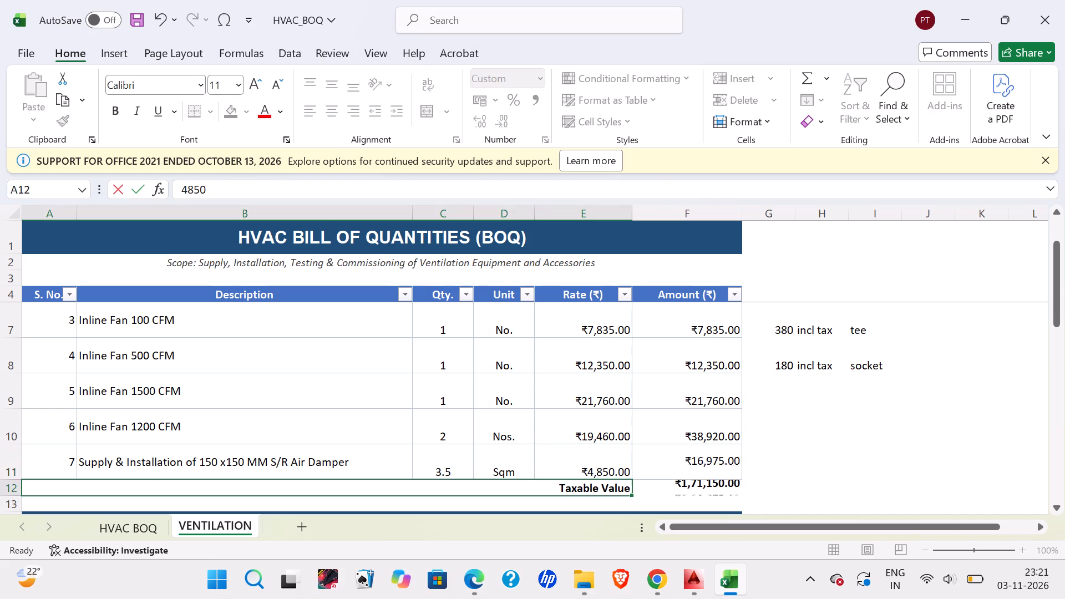
# Check which line item amounts the Taxable Value formula sums, and review the item rows and general scope of work.
pyautogui.doubleClick(698, 486)
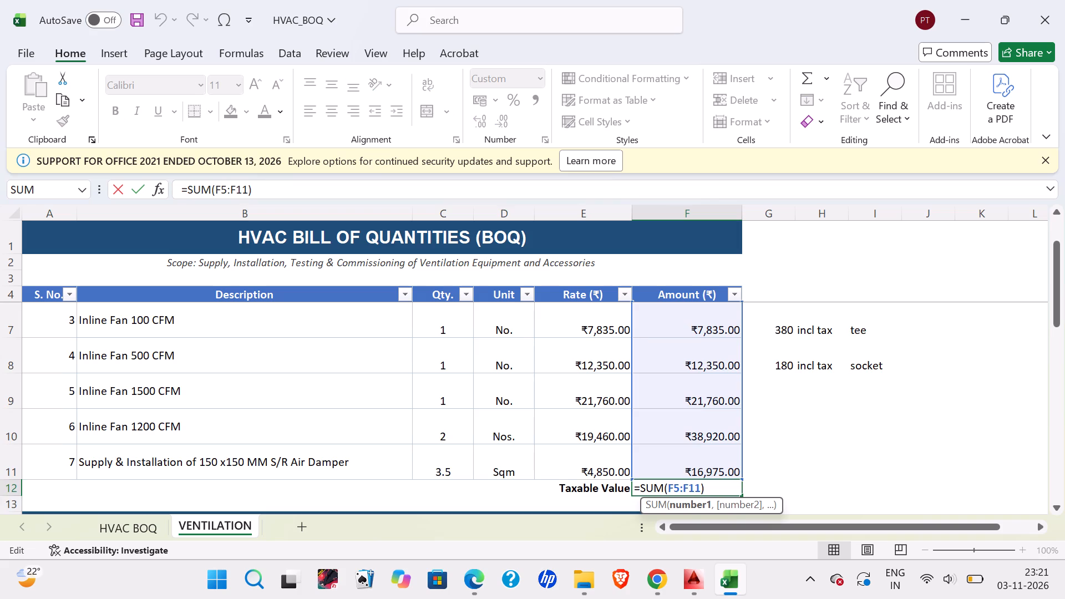
pyautogui.scroll(2, 679, 378)
pyautogui.press('Escape')
pyautogui.press('Escape')
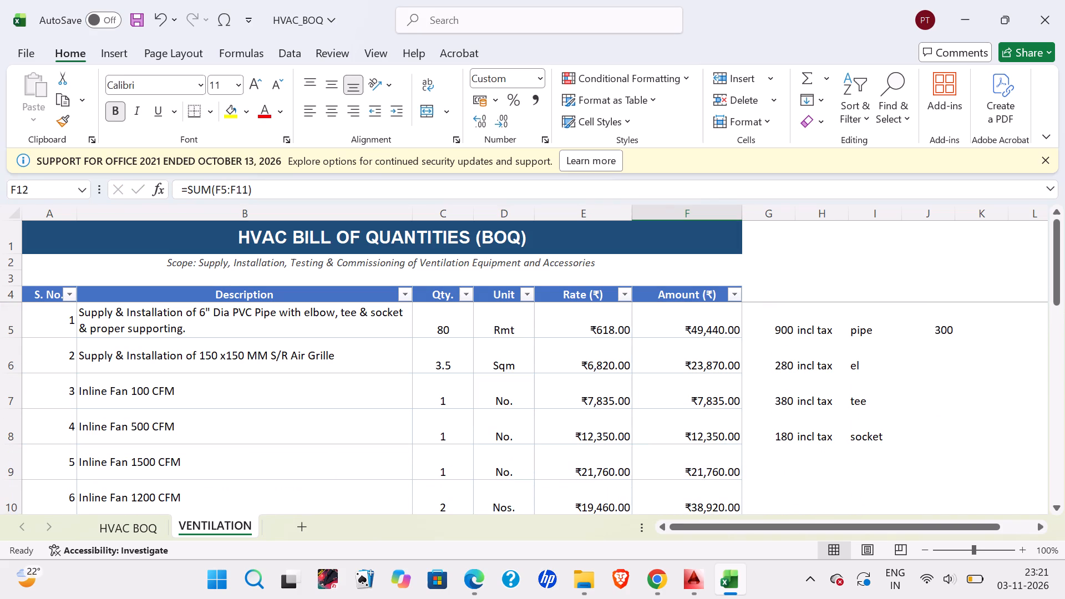
pyautogui.press('Escape')
pyautogui.press('Escape')
pyautogui.scroll(-2, 629, 412)
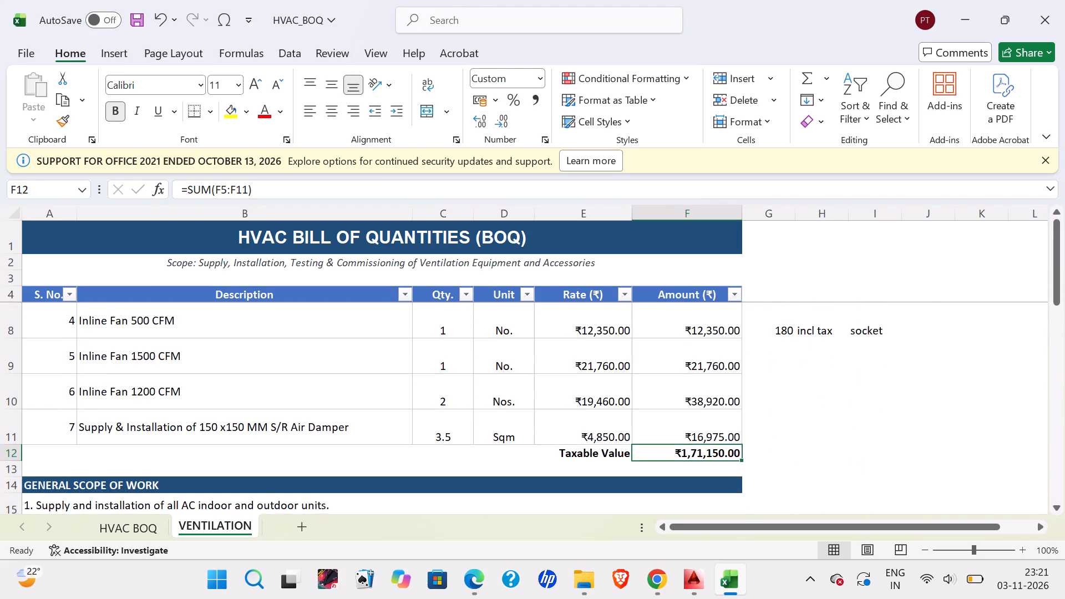
pyautogui.scroll(-2, 629, 412)
pyautogui.press('Escape')
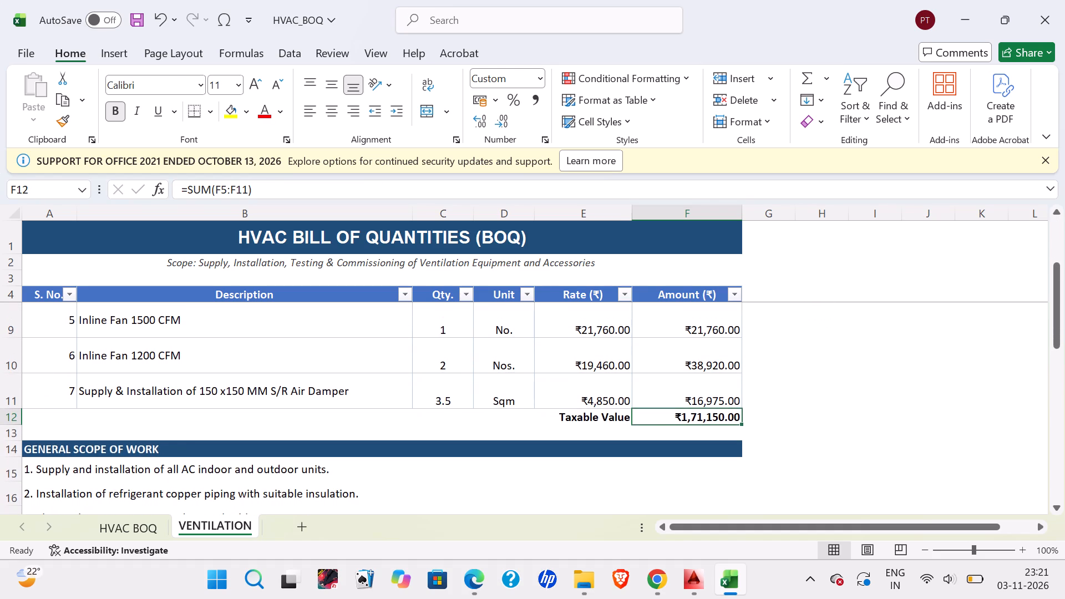
pyautogui.press('Escape')
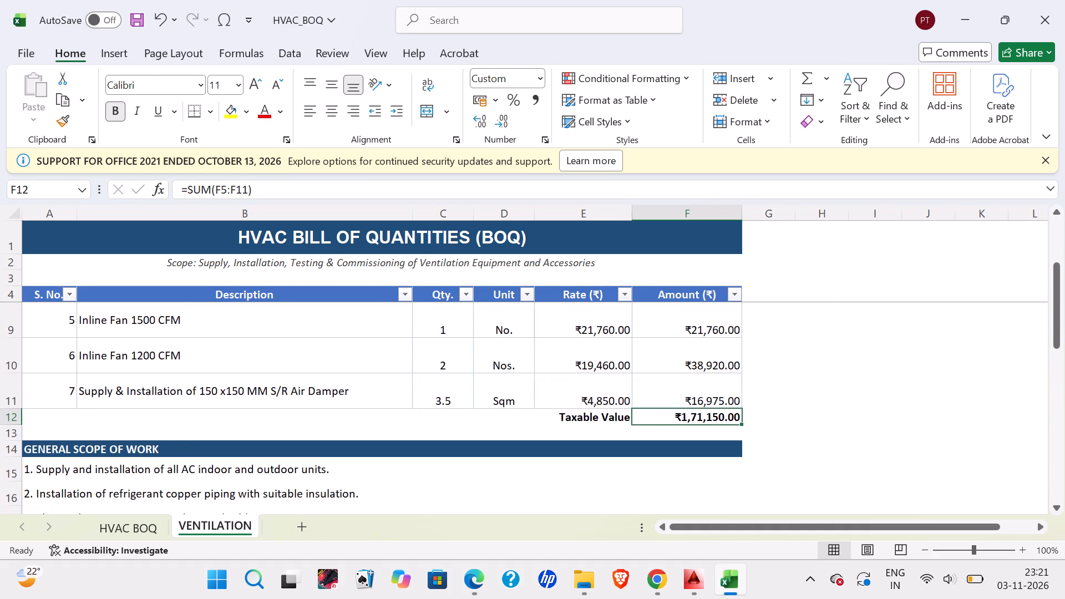
pyautogui.doubleClick(681, 419)
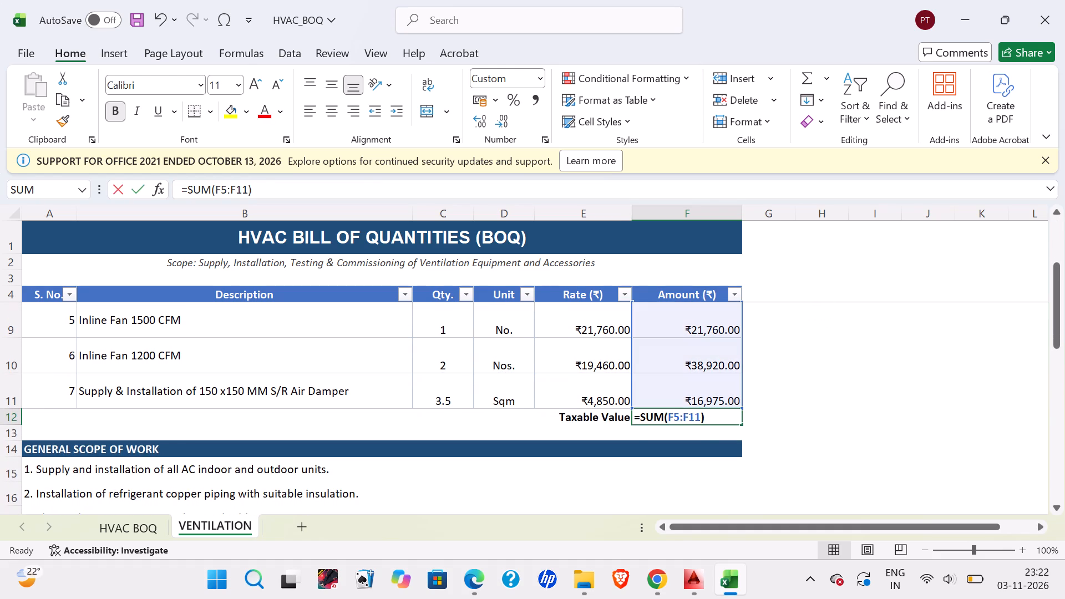
pyautogui.press('Escape')
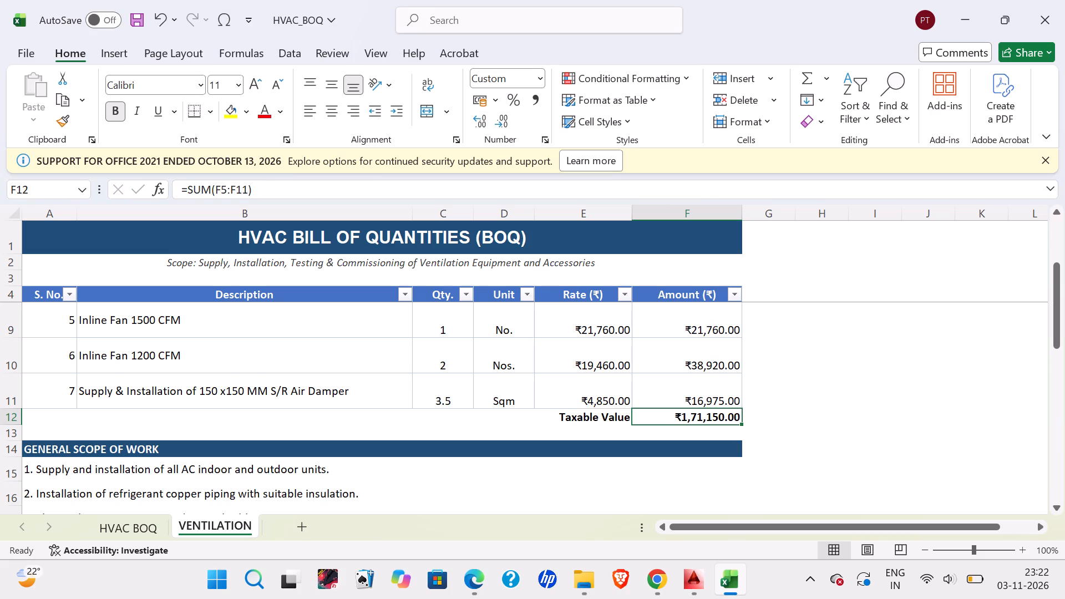
pyautogui.scroll(1, 613, 402)
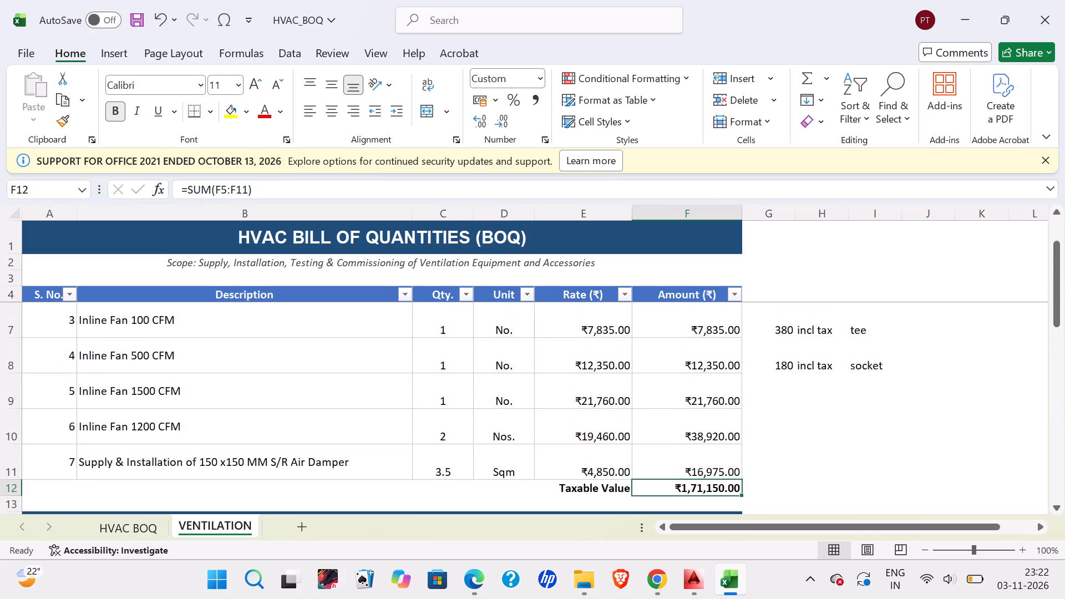
pyautogui.scroll(2, 613, 402)
pyautogui.scroll(-1, 613, 402)
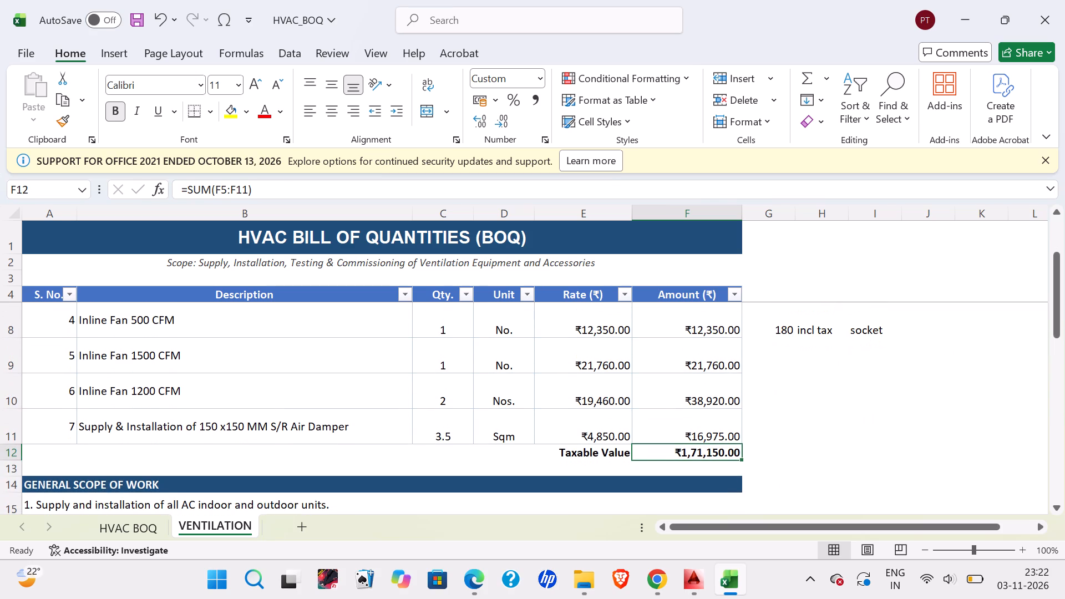
pyautogui.scroll(-1, 613, 402)
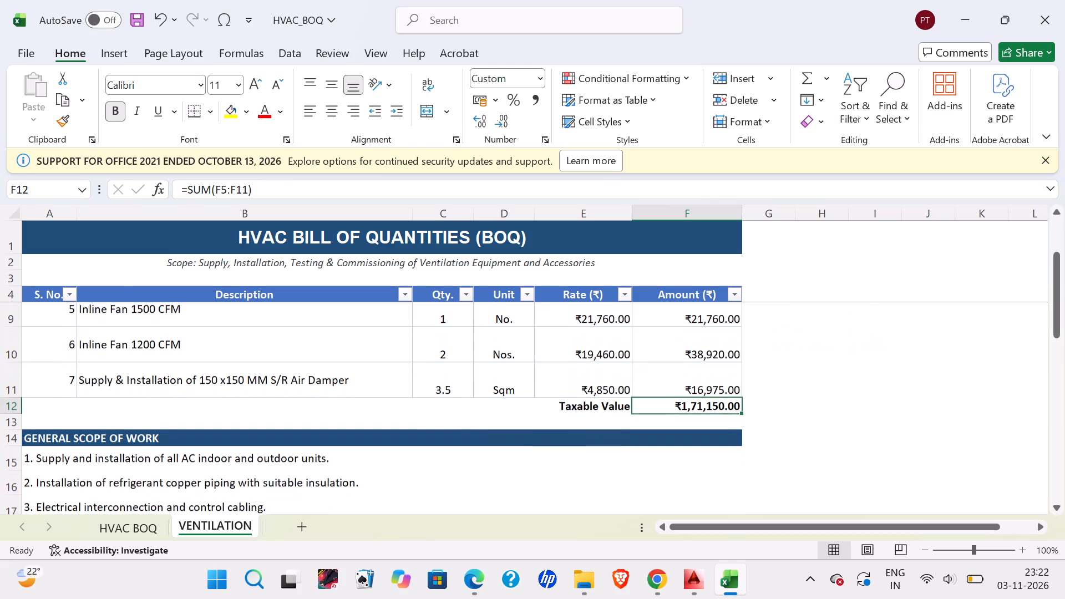
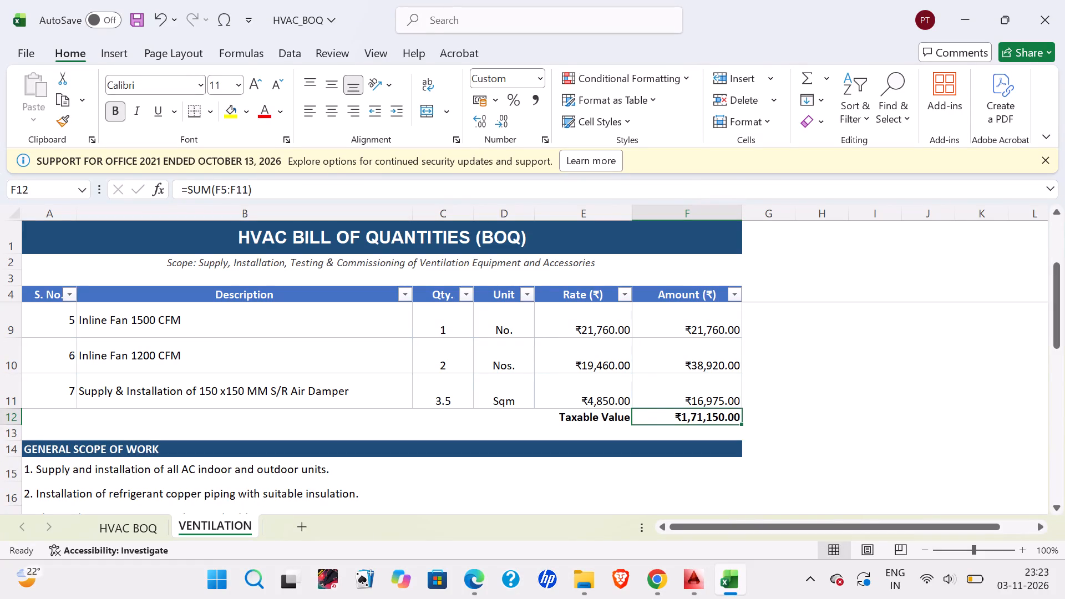
# Recheck the range summed by the Taxable Value formula, and review the line items, general scope of work and commercial terms.
pyautogui.doubleClick(688, 419)
pyautogui.scroll(2, 659, 323)
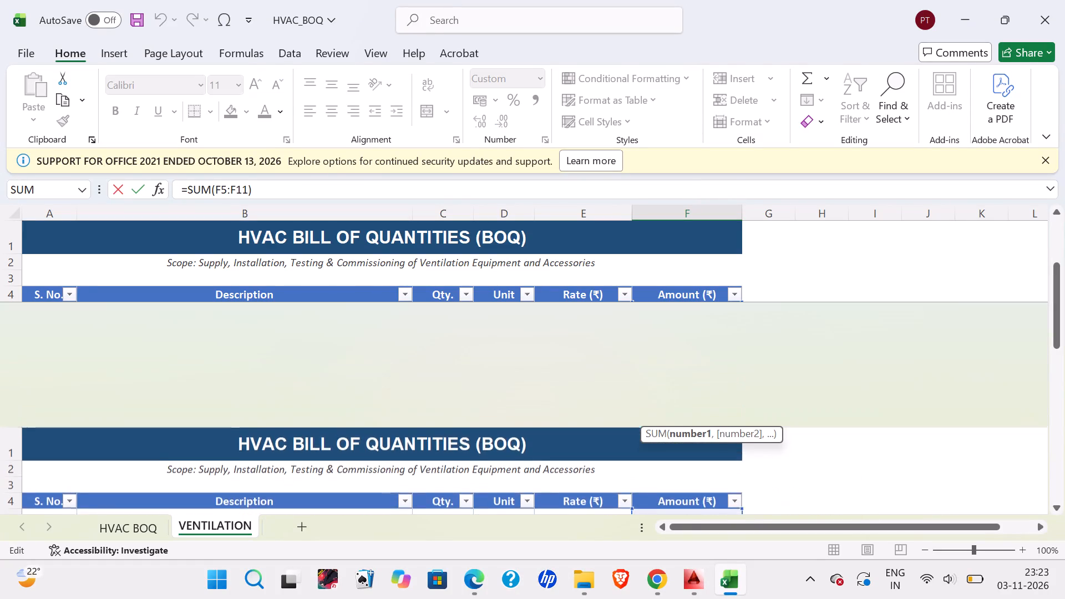
pyautogui.scroll(-1, 659, 323)
pyautogui.press('Return')
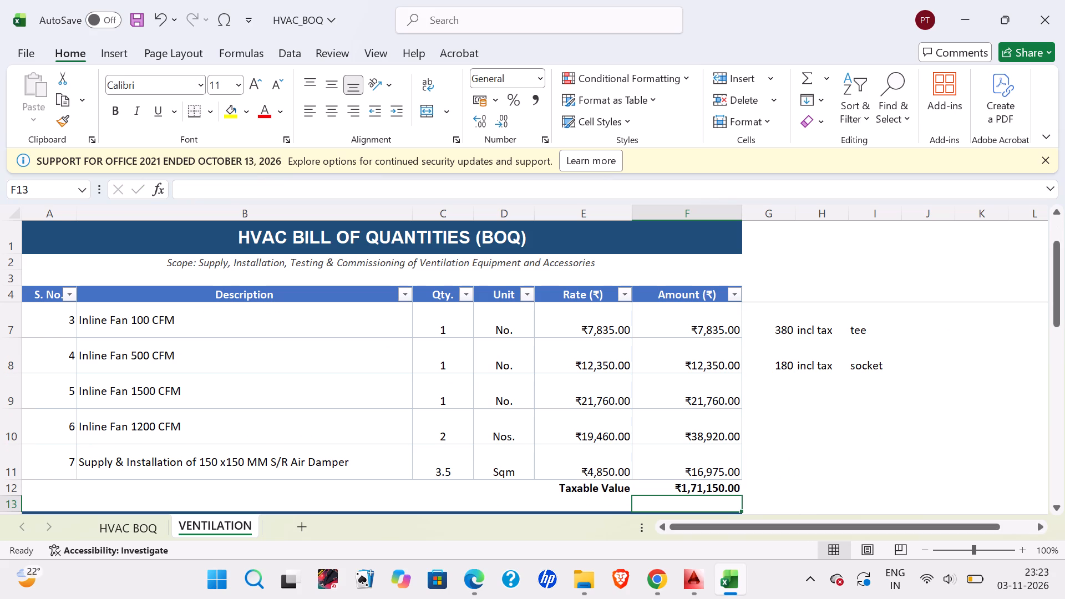
pyautogui.scroll(-2, 311, 401)
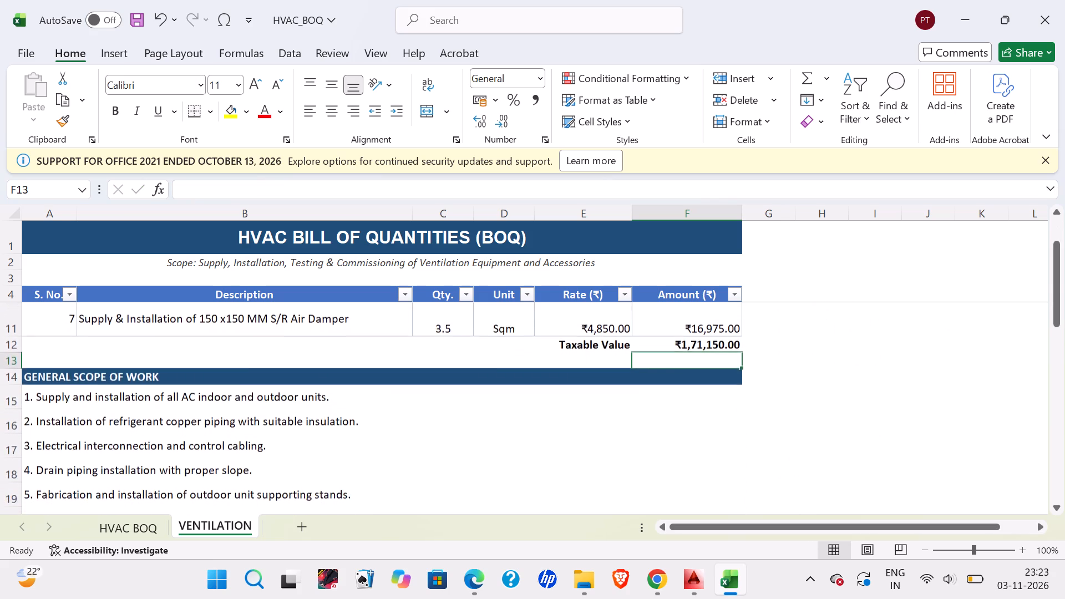
pyautogui.scroll(-3, 311, 401)
pyautogui.scroll(2, 311, 401)
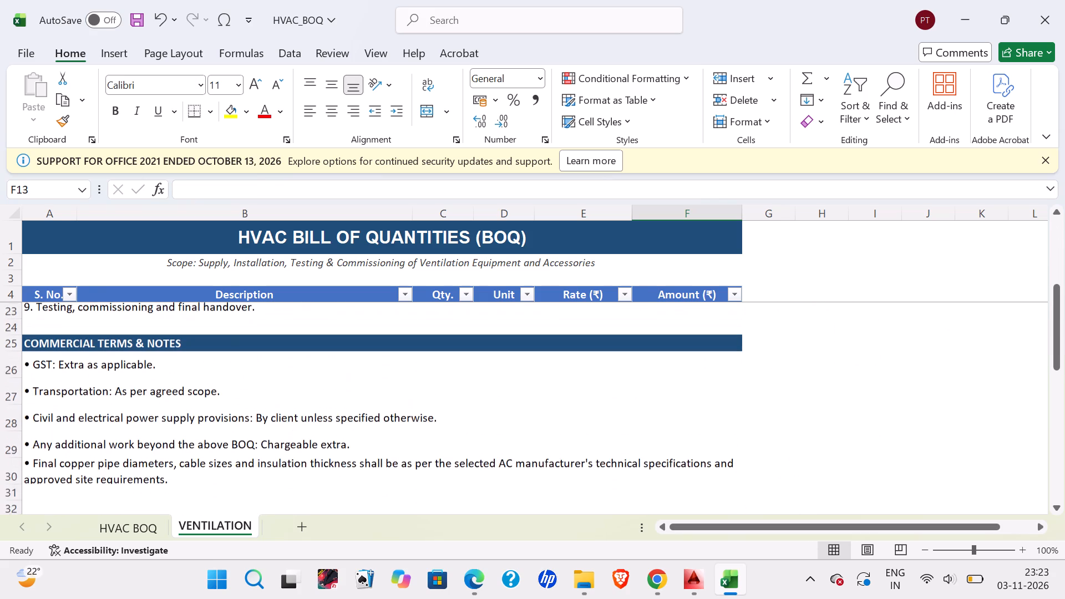
pyautogui.scroll(1, 311, 401)
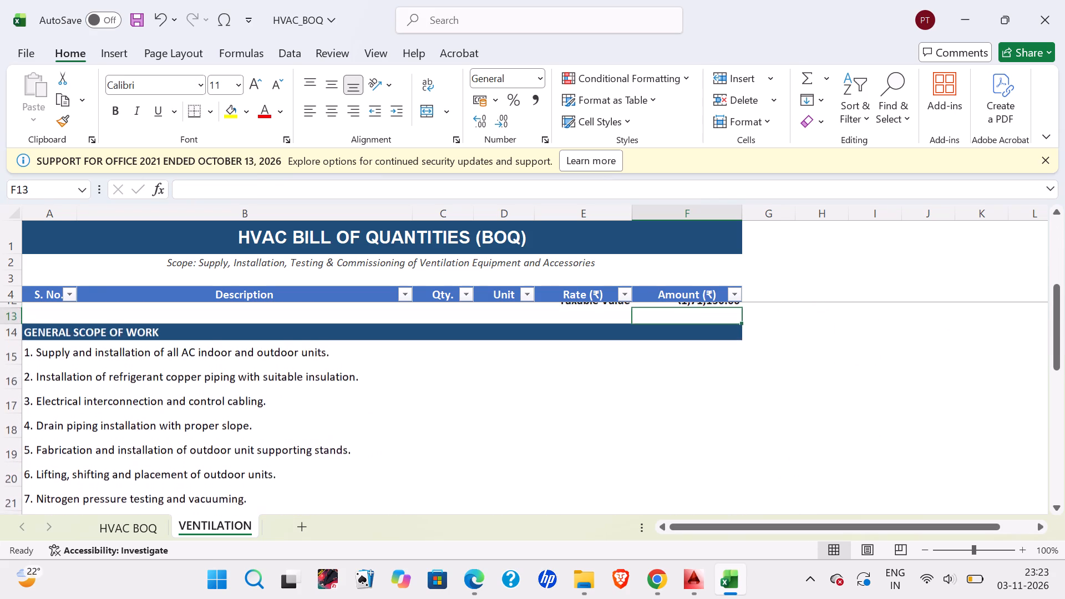
pyautogui.scroll(2, 311, 401)
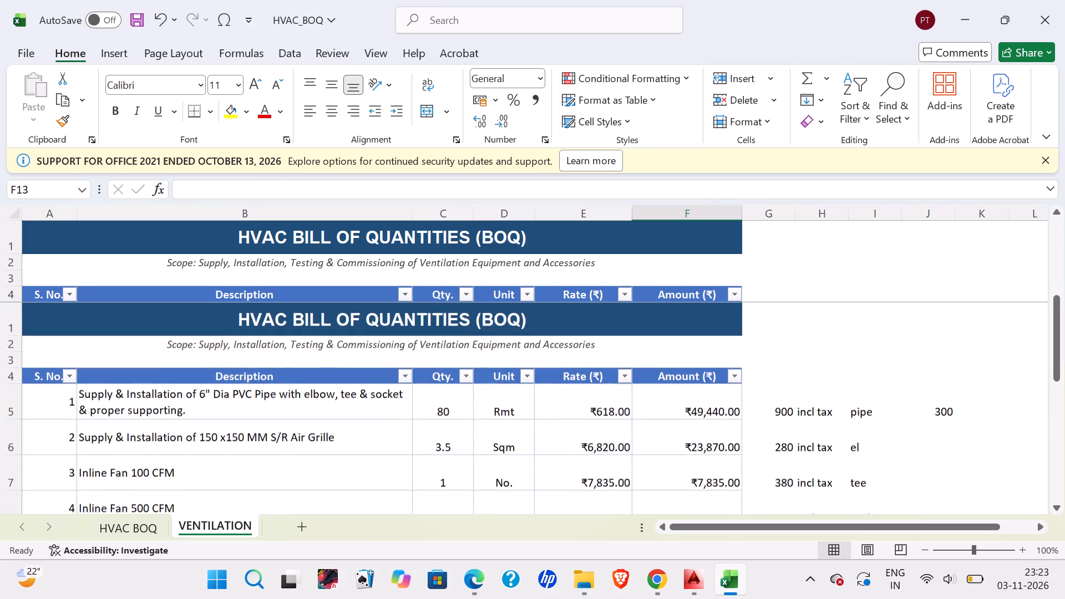
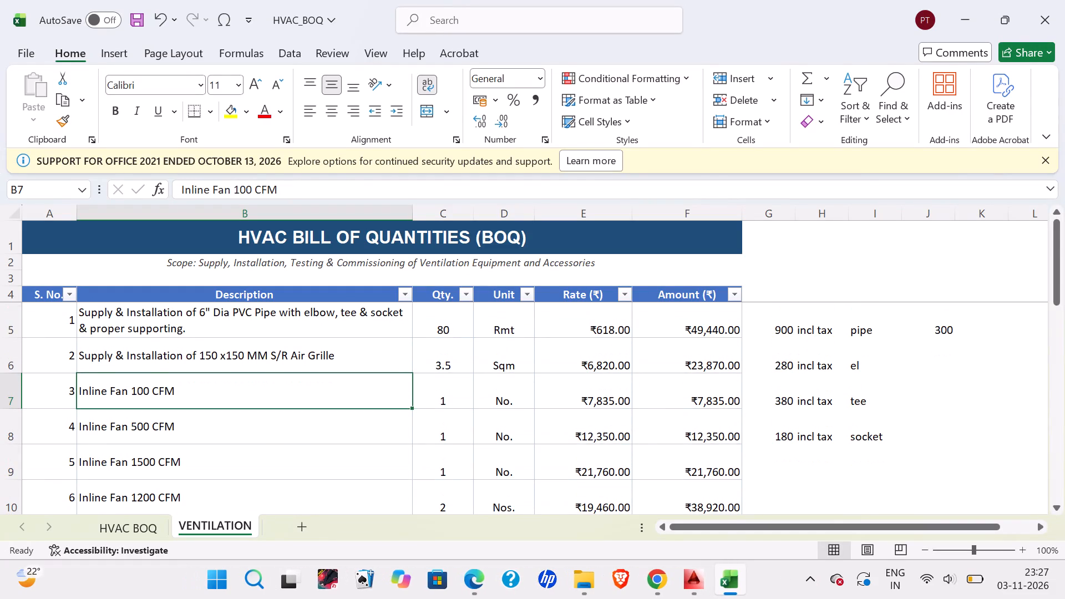
# Set the quantity of the 150 x150 MM S/R Air Grille item to 4.
pyautogui.click(547, 328)
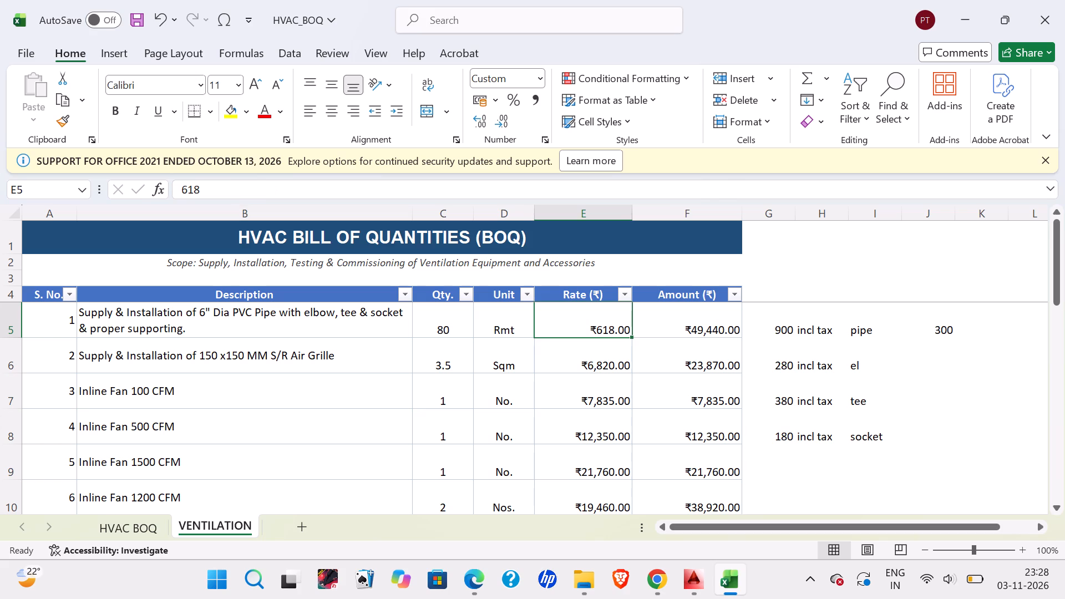
pyautogui.scroll(-1, 498, 355)
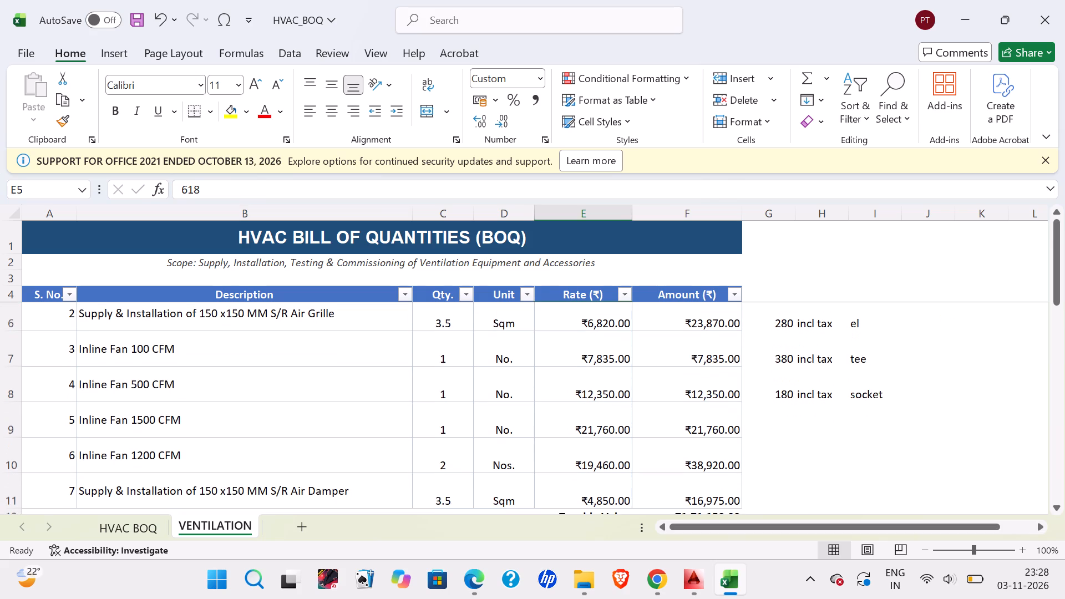
pyautogui.scroll(-1, 498, 355)
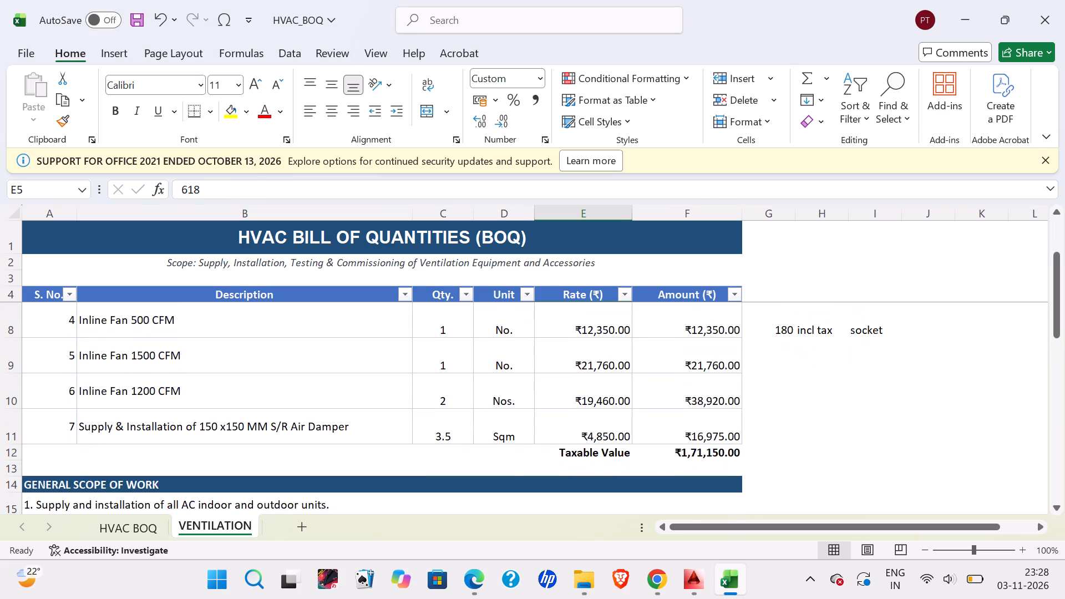
pyautogui.scroll(2, 498, 355)
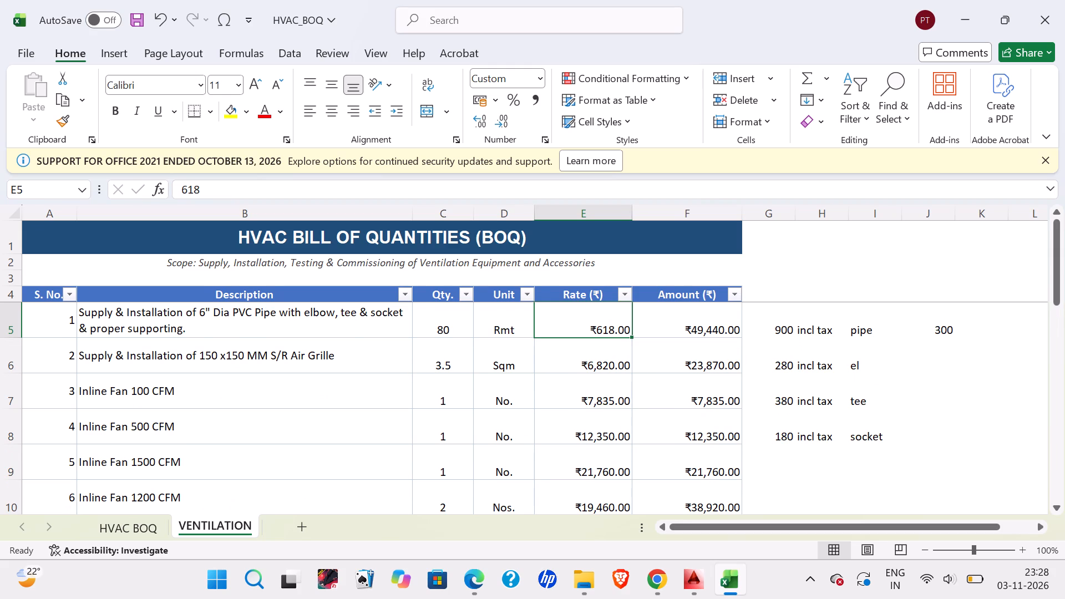
pyautogui.click(444, 363)
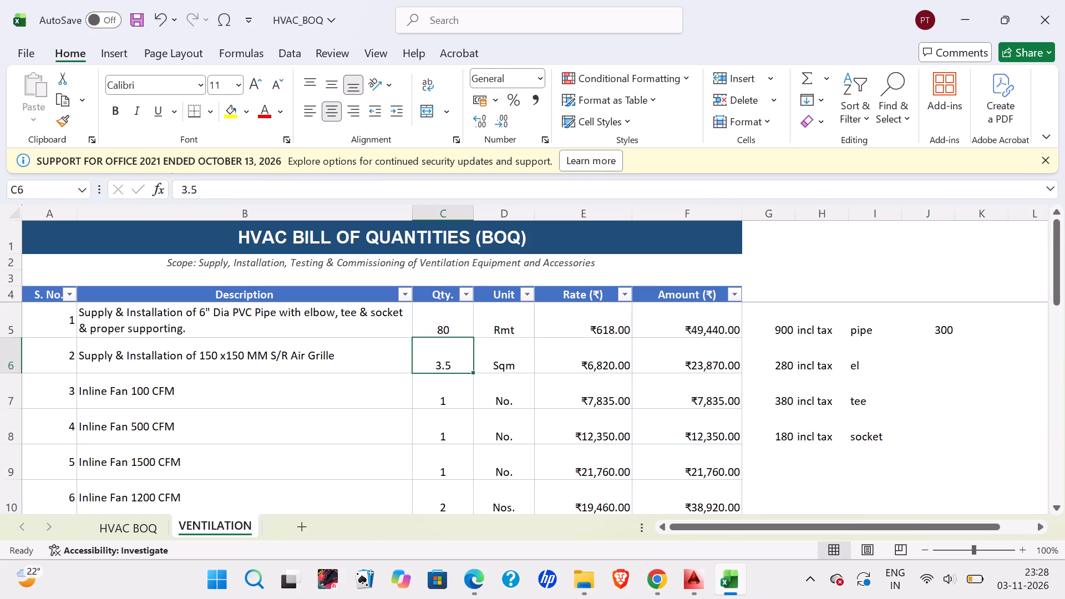
pyautogui.press('4')
pyautogui.press('Down')
# Set the quantity of the 150 x150 MM S/R Air Damper item to 4.
pyautogui.press('Down')
pyautogui.press('Down')
pyautogui.press('Down')
pyautogui.press('Down')
pyautogui.press('Down')
pyautogui.press('Up')
pyautogui.press('4')
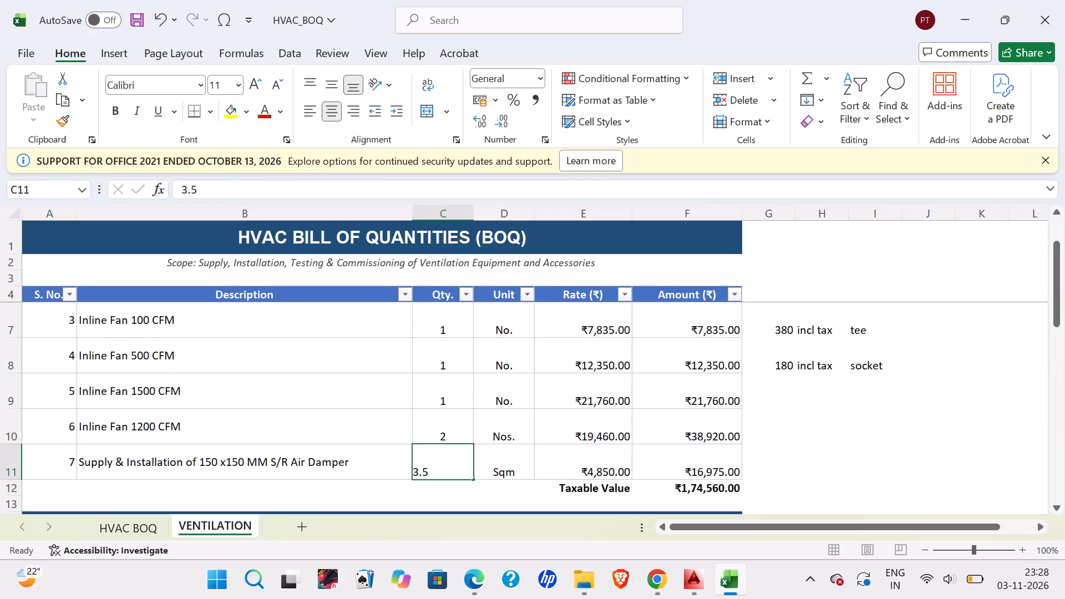
pyautogui.press('Down')
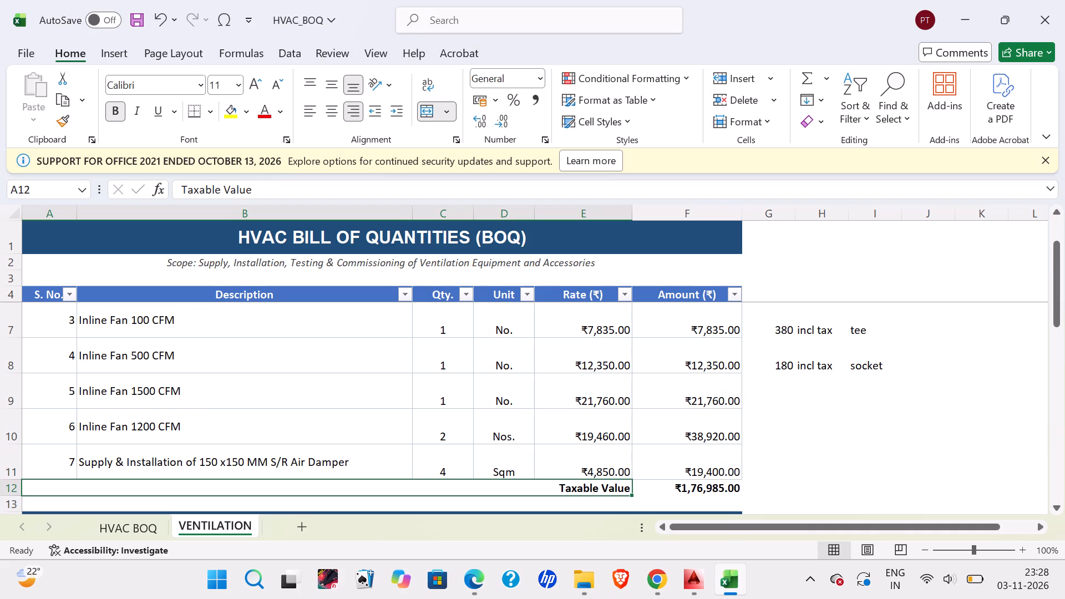
# Set the quantity of the Inline Fan 1500 CFM item to 3.
pyautogui.scroll(1, 318, 399)
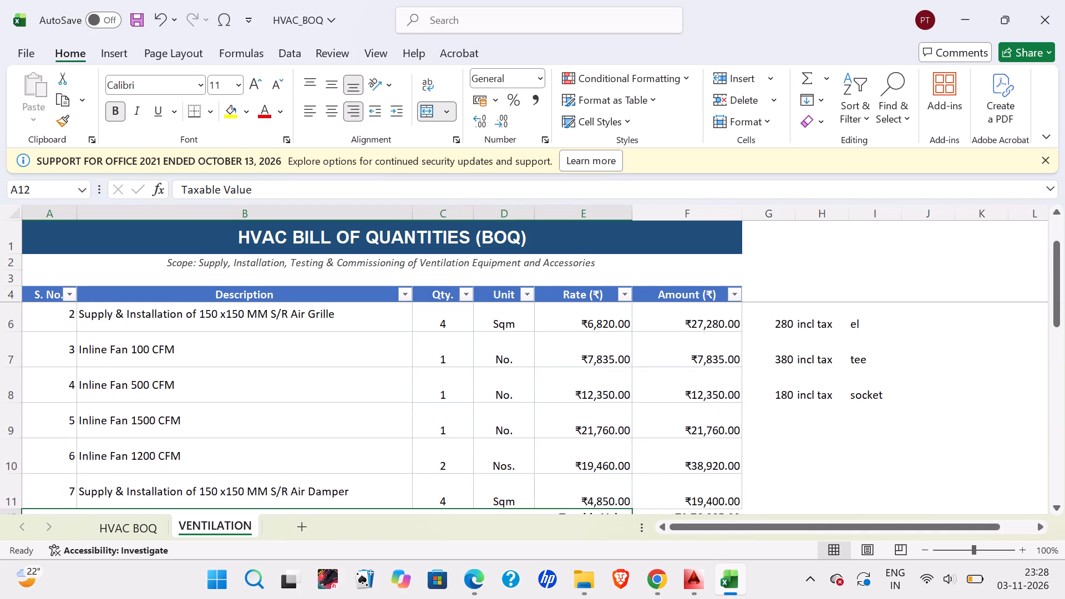
pyautogui.scroll(2, 318, 399)
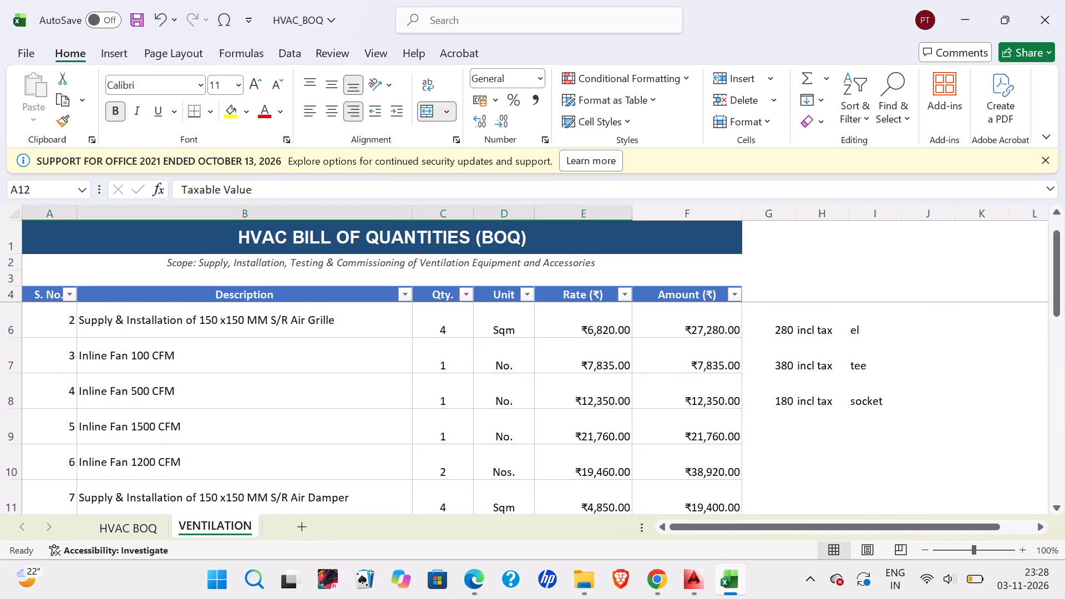
pyautogui.moveTo(445, 349); pyautogui.dragTo(440, 465)
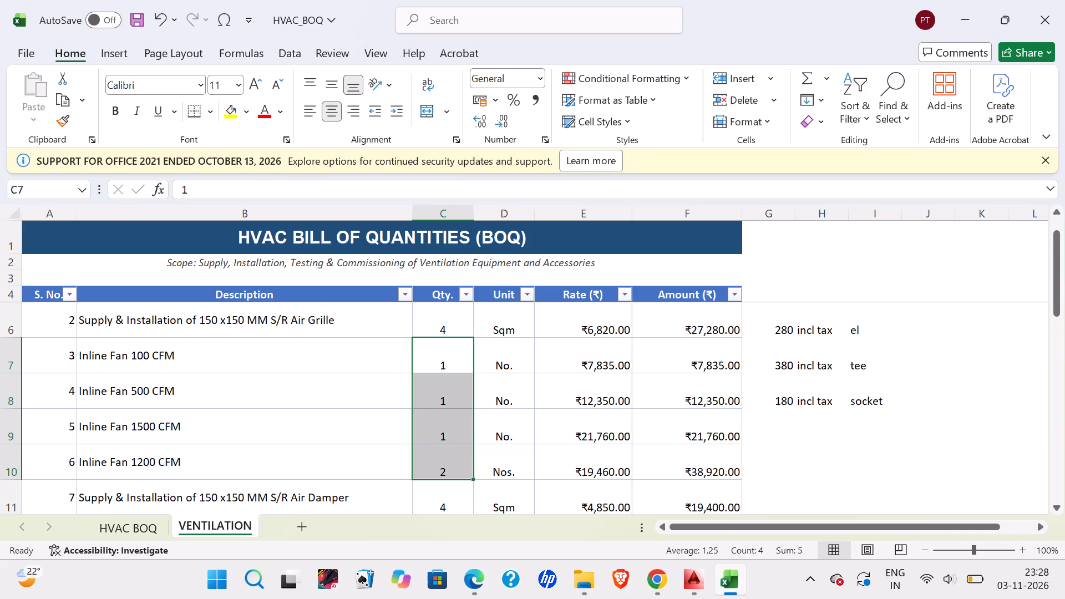
pyautogui.click(440, 465)
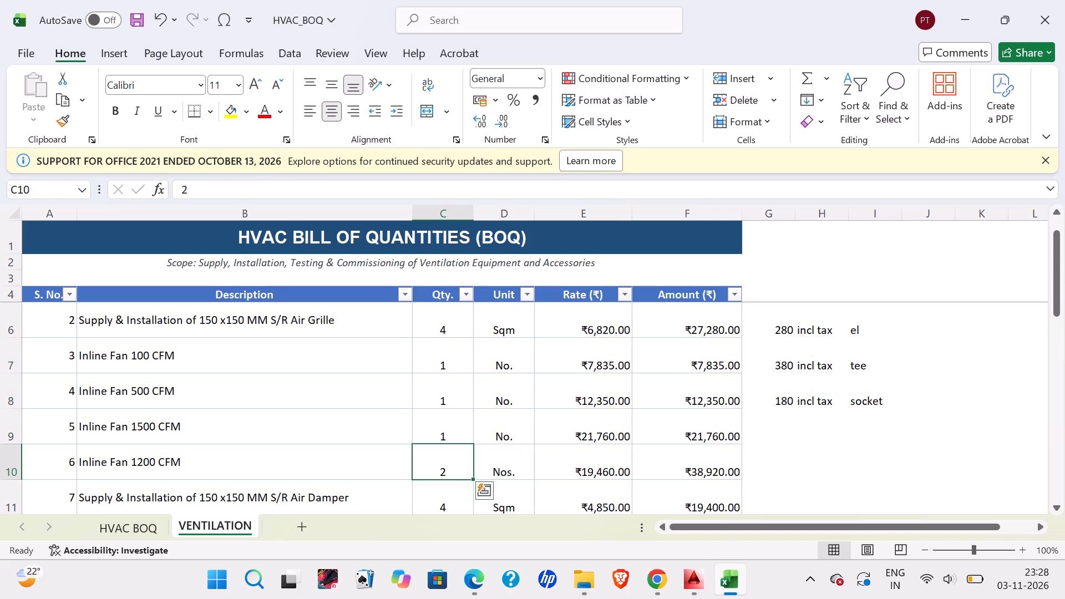
pyautogui.scroll(-1, 415, 435)
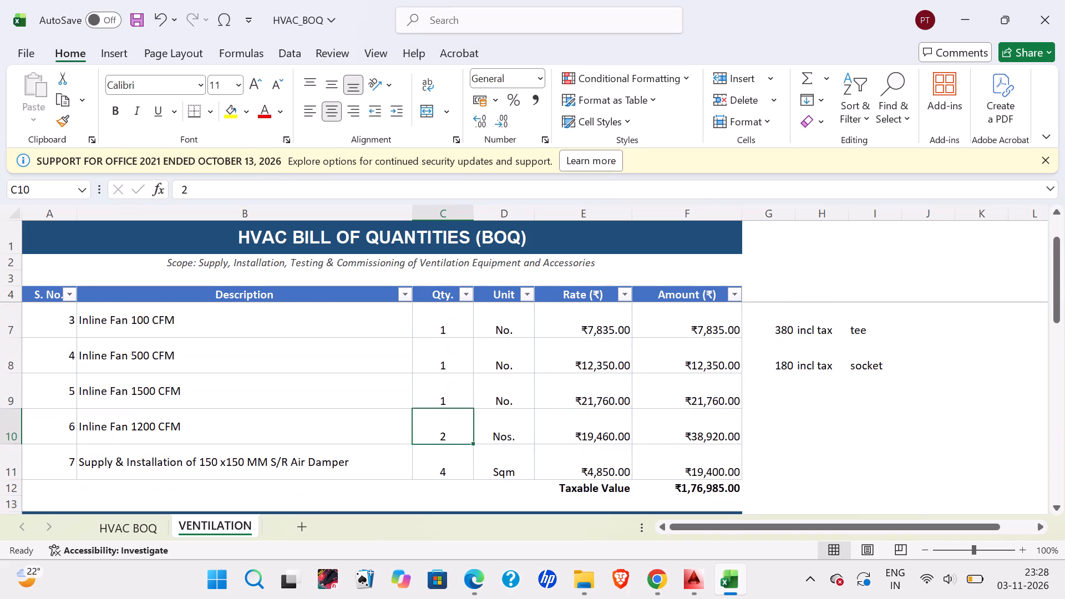
pyautogui.click(435, 397)
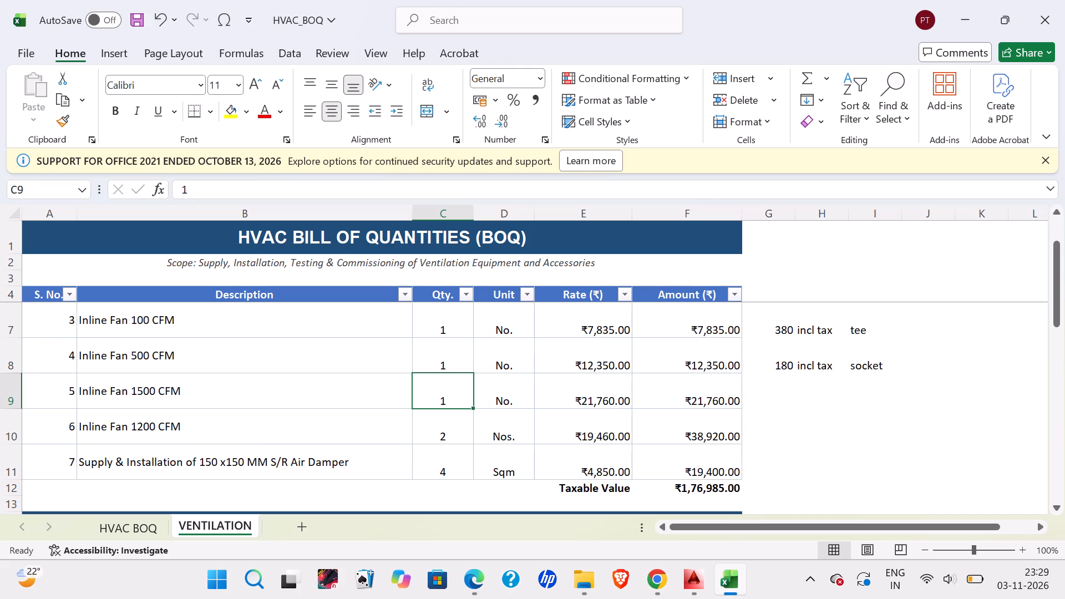
pyautogui.press('2')
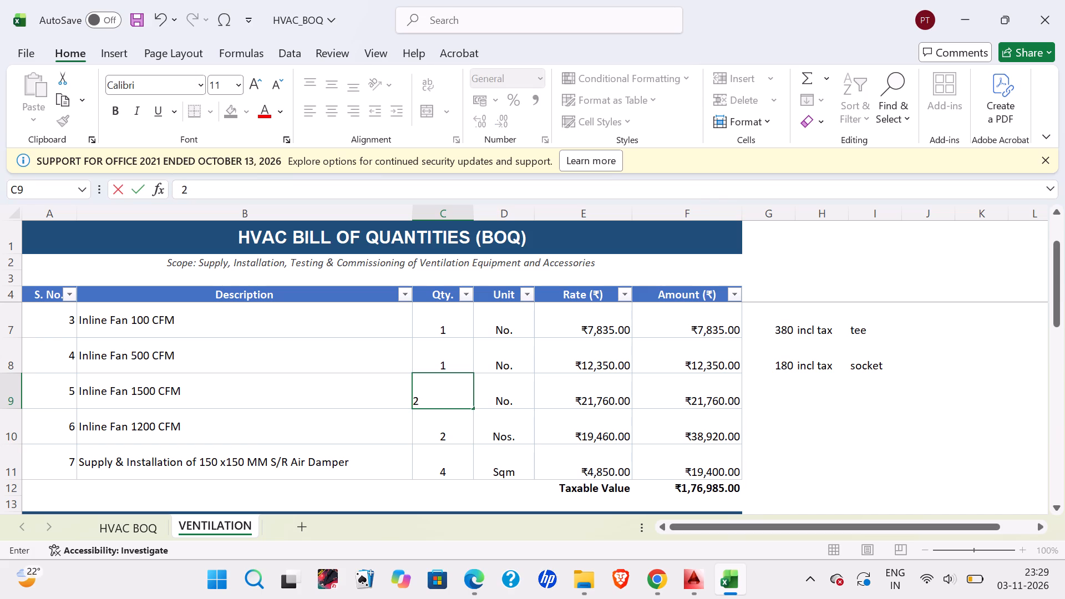
pyautogui.press('BackSpace')
pyautogui.press('3')
pyautogui.press('Return')
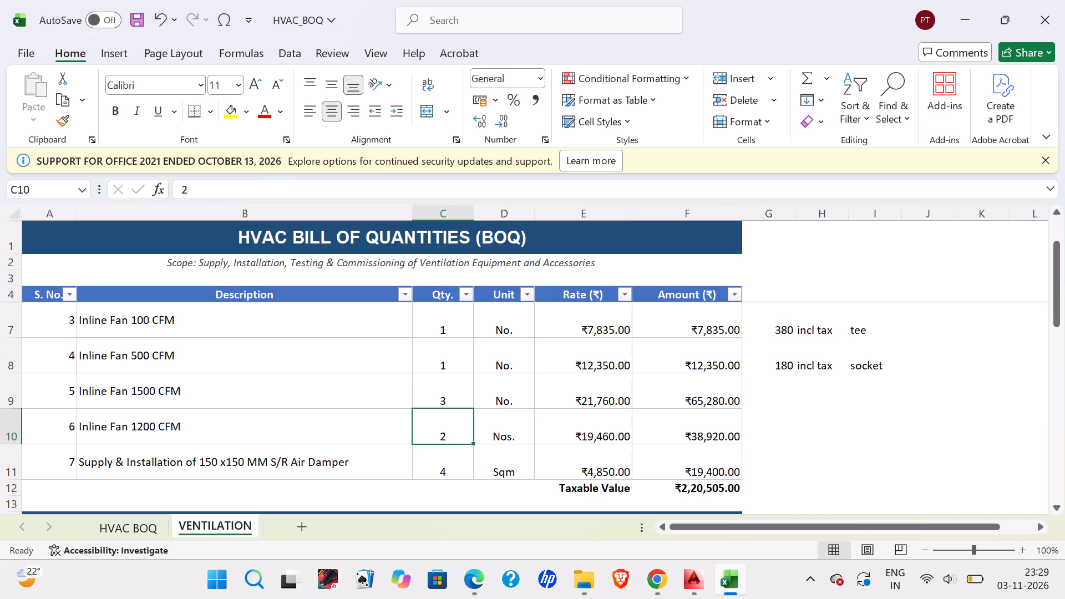
# Review the quantities and amounts of the ventilation line items, the Taxable Value and the start of the general scope of work.
pyautogui.scroll(2, 491, 459)
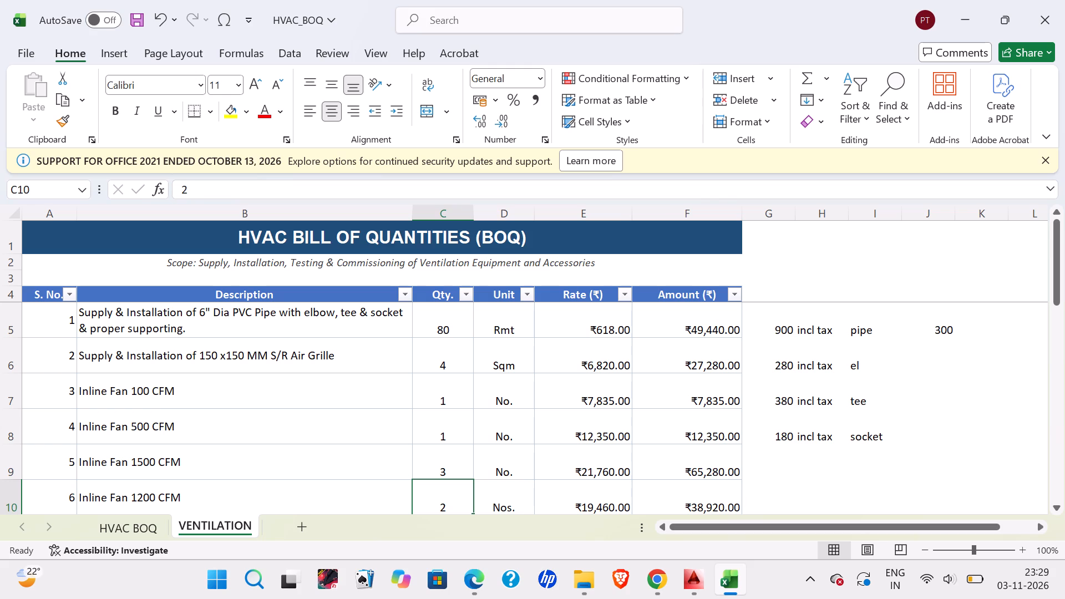
pyautogui.press('Escape')
pyautogui.click(494, 435)
pyautogui.scroll(-1, 494, 435)
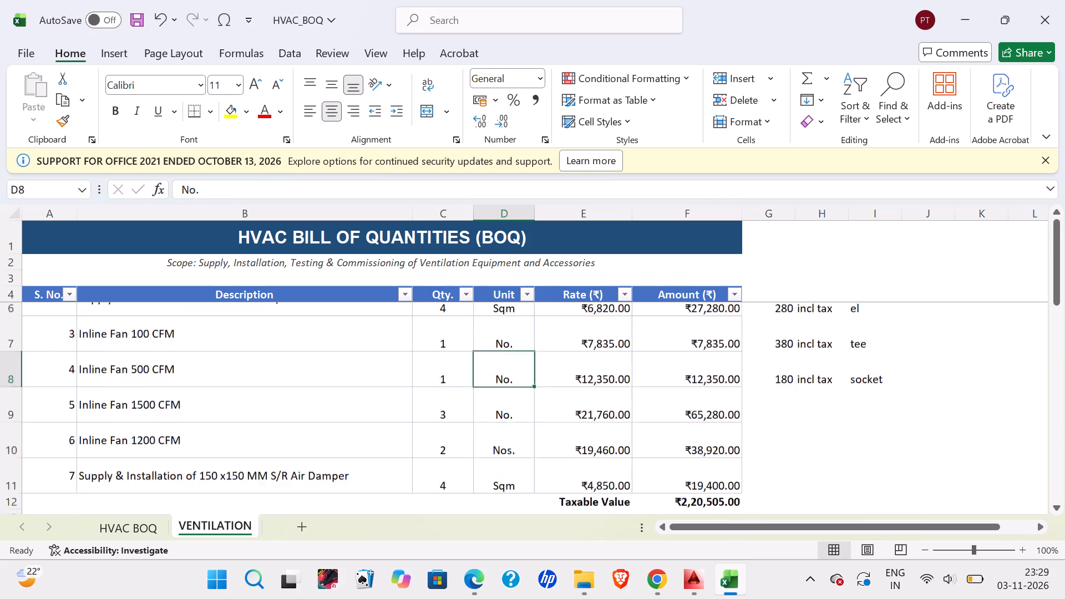
pyautogui.scroll(-1, 494, 435)
pyautogui.scroll(1, 494, 435)
pyautogui.press('Escape')
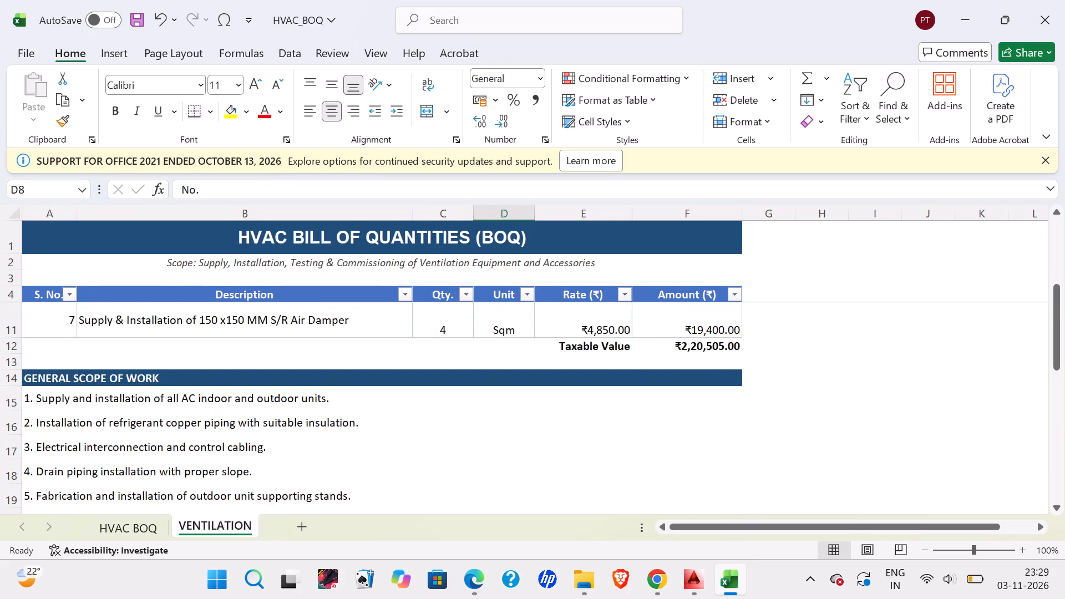
pyautogui.scroll(2, 494, 435)
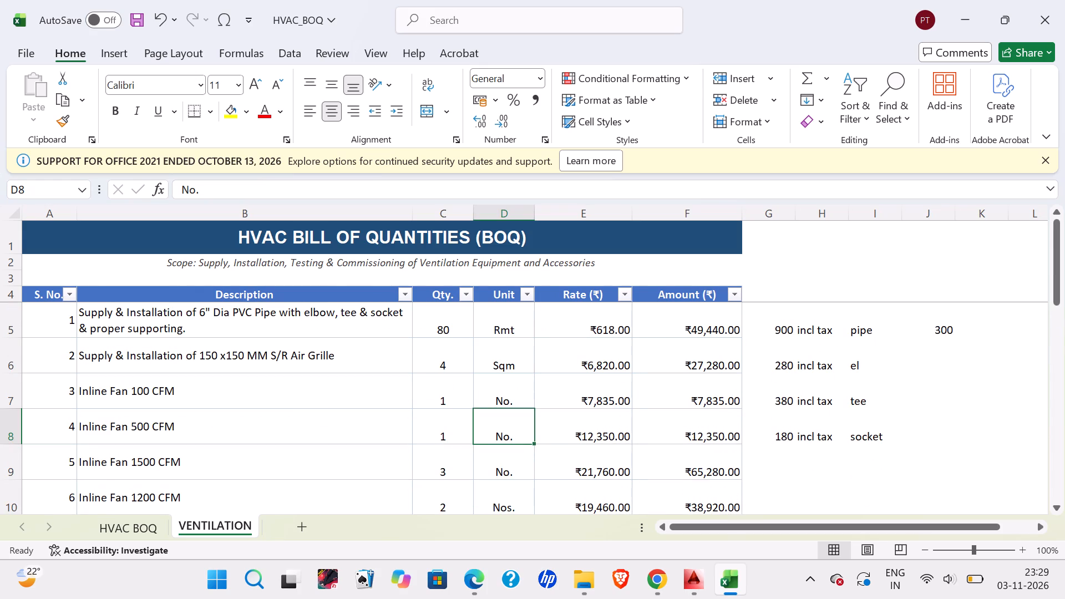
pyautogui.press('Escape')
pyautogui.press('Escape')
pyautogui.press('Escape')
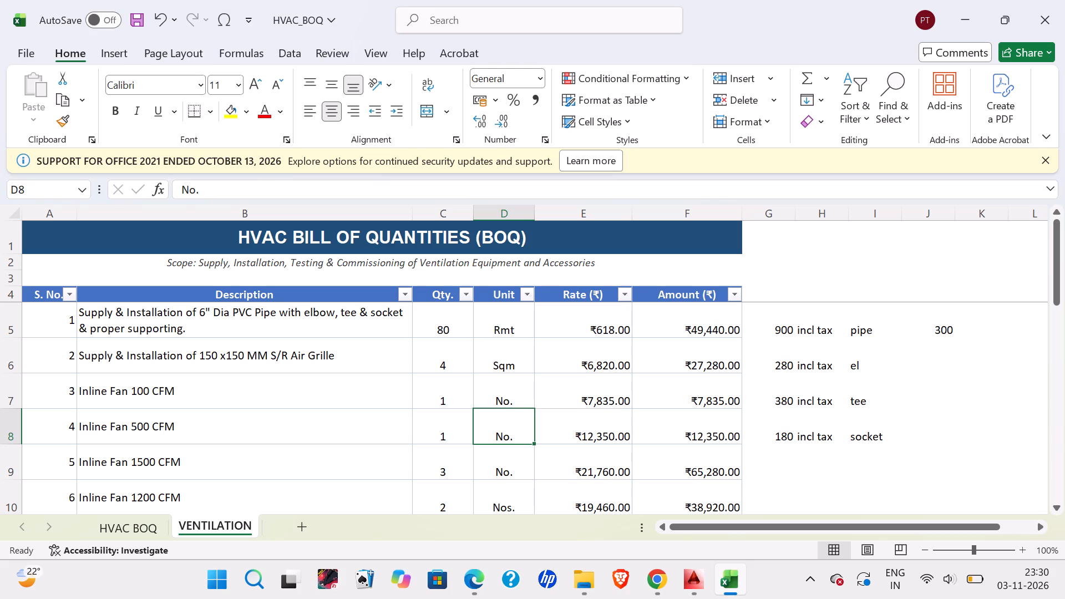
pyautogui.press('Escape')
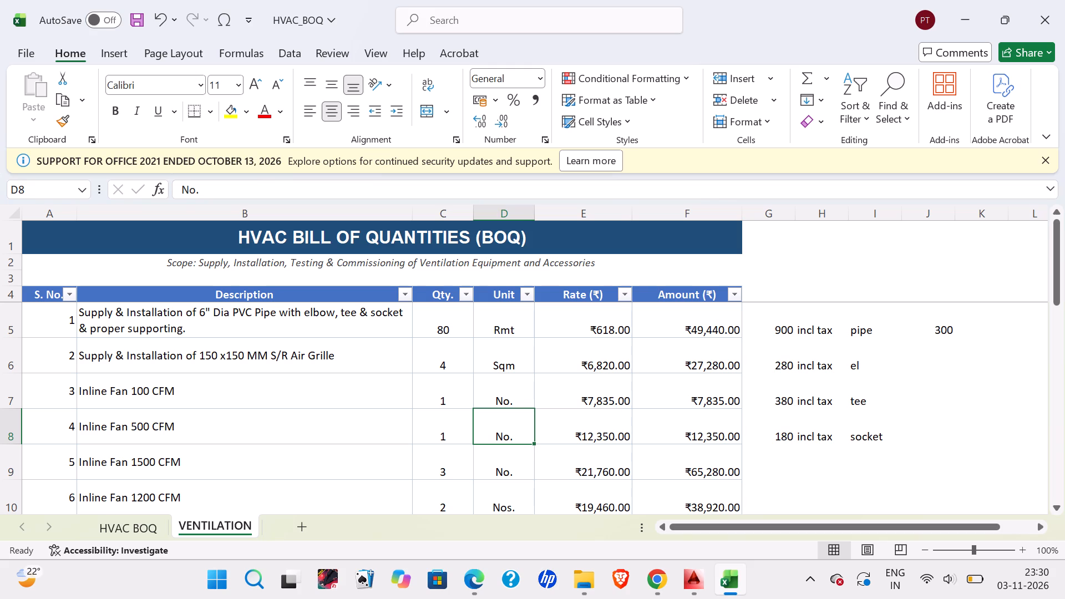
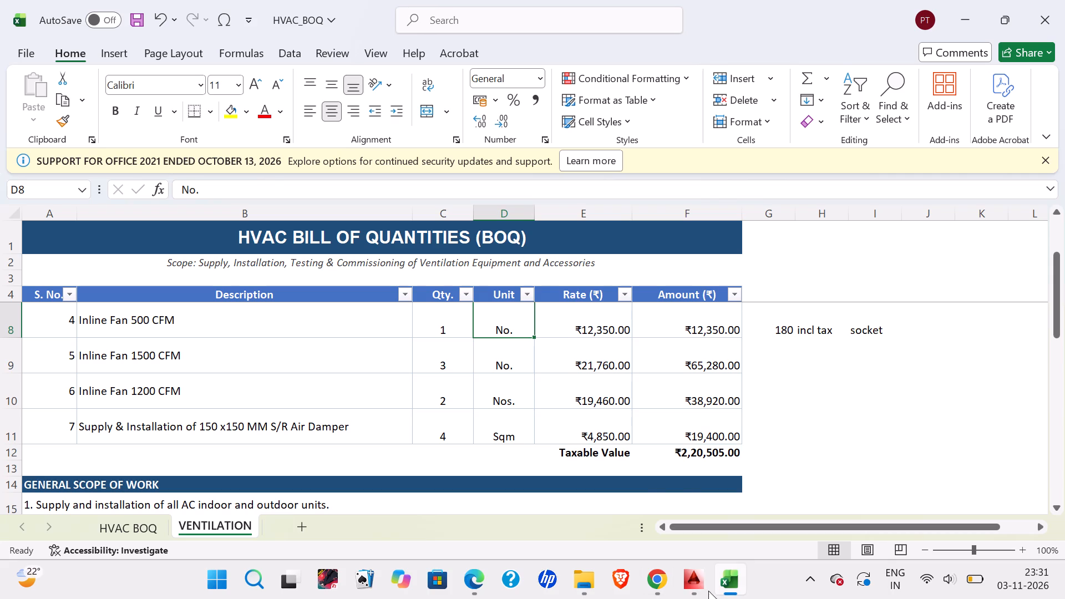
# Minimize the HVAC_BOQ workbook window.
pyautogui.click(958, 19)
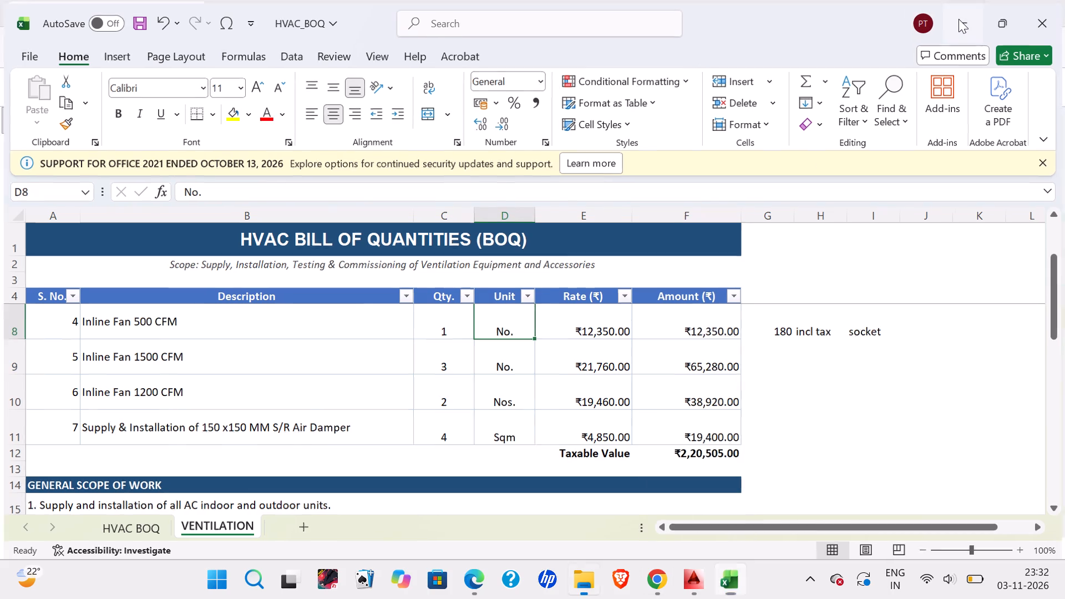
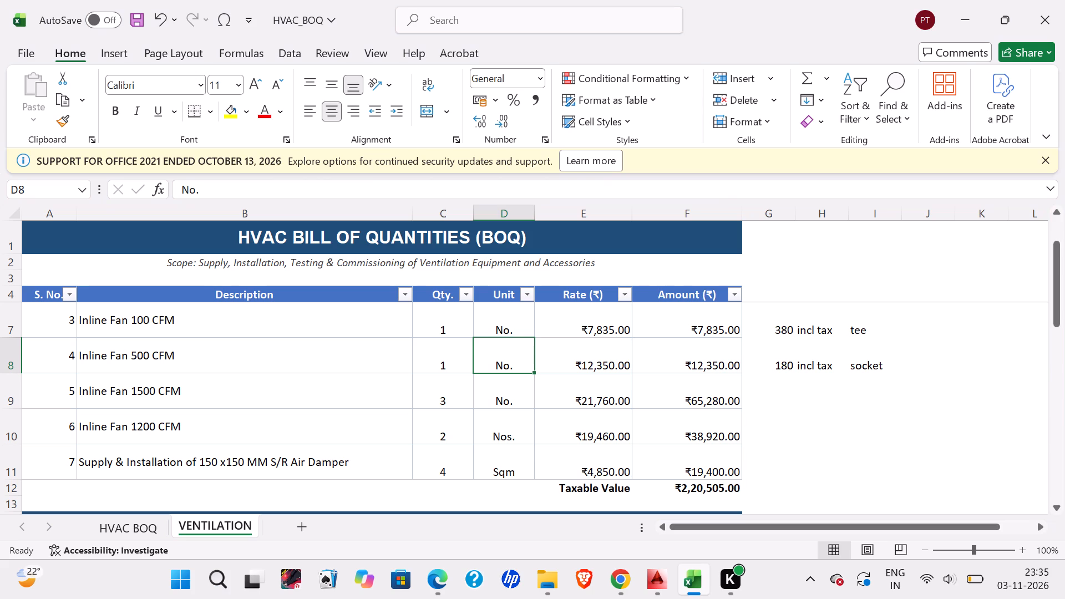
# Set the quantity of the 150 x150 MM S/R Air Grille item to 3.
pyautogui.scroll(1, 562, 458)
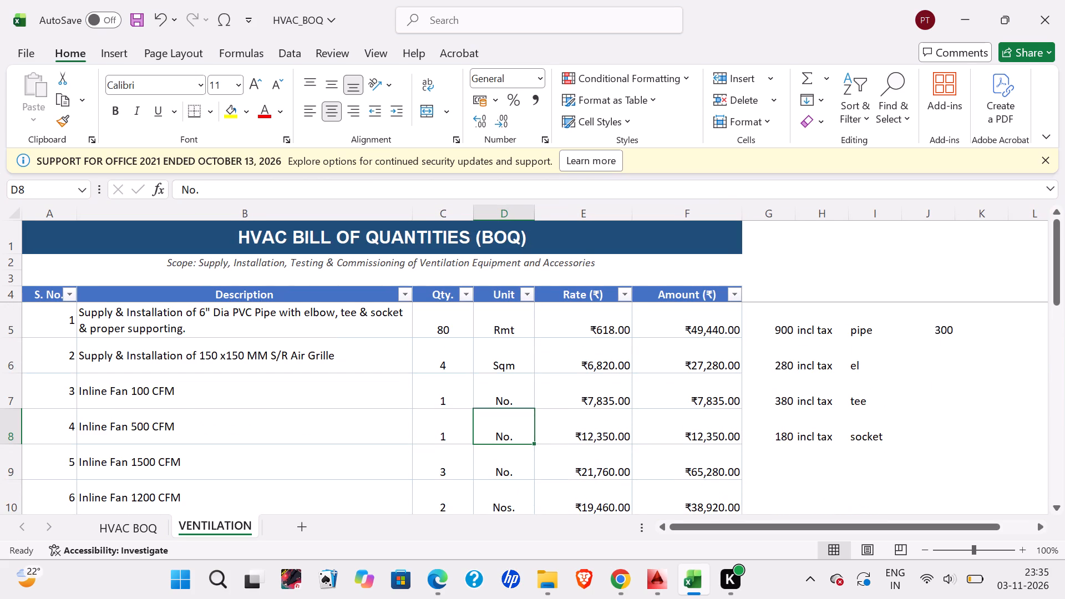
pyautogui.click(457, 358)
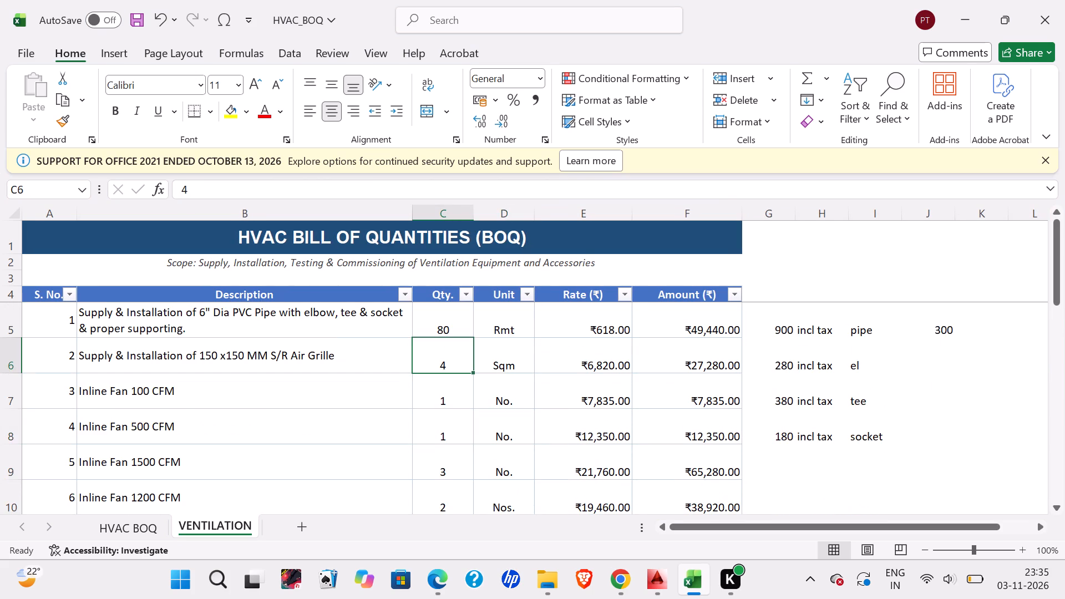
pyautogui.press('3')
pyautogui.press('Return')
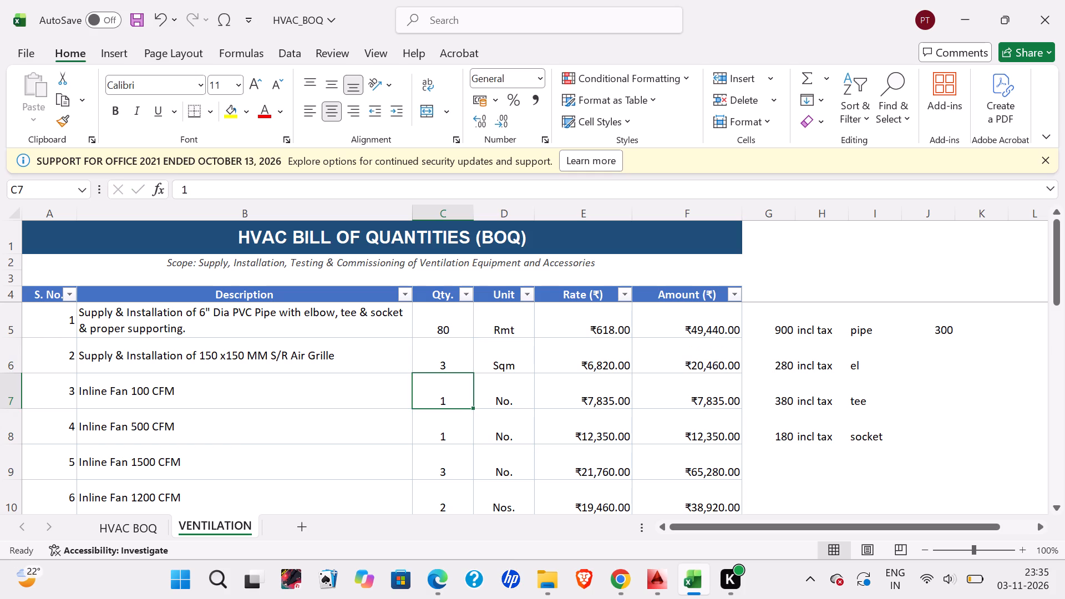
# Set the quantity of the 150 x150 MM S/R Air Damper item to 3.
pyautogui.scroll(-1, 457, 358)
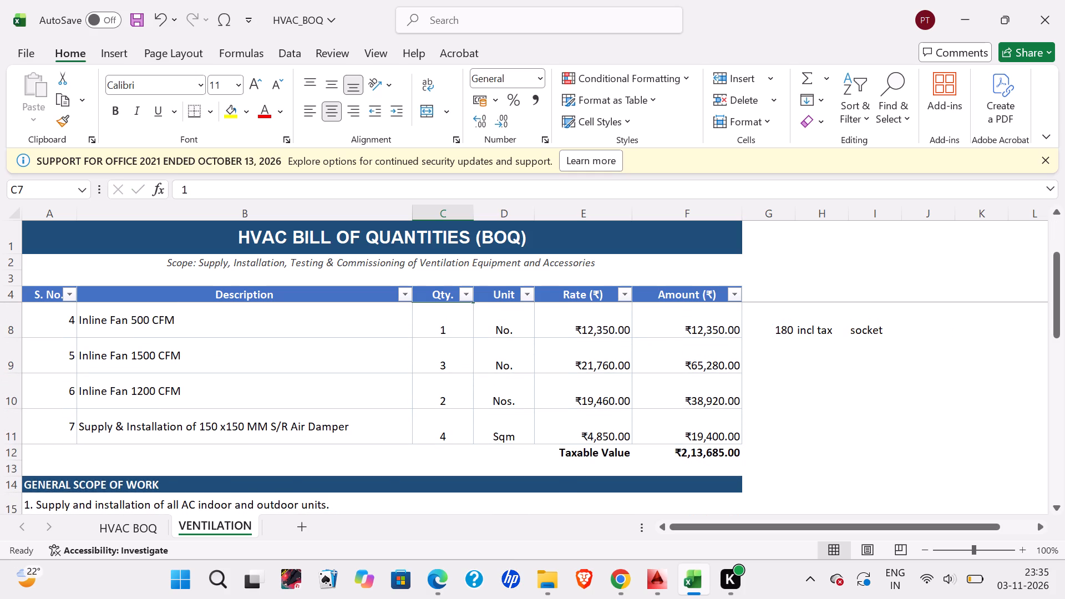
pyautogui.click(441, 423)
pyautogui.press('3')
pyautogui.press('Return')
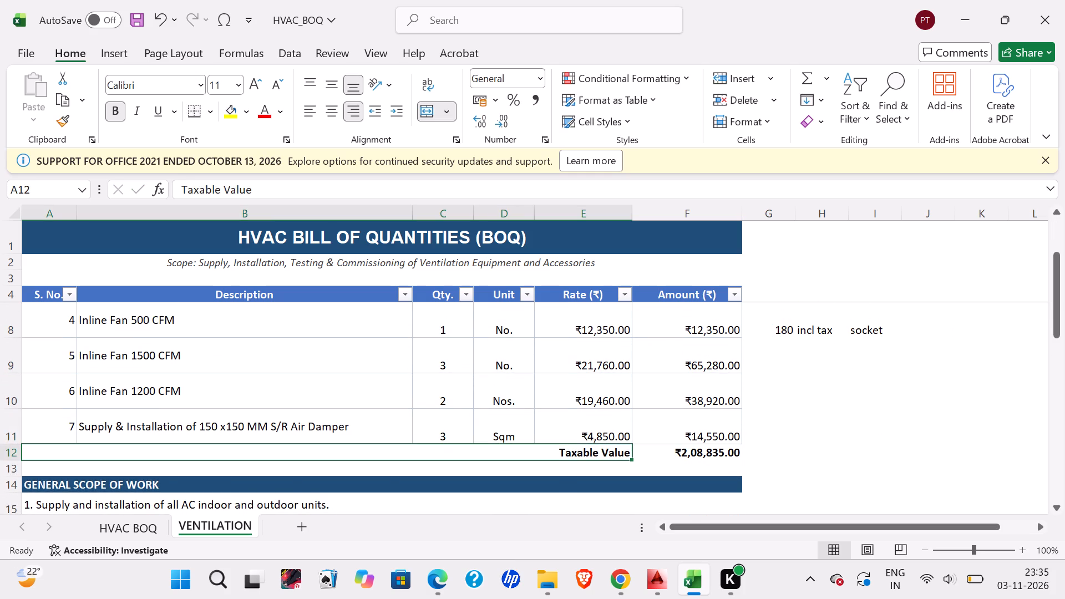
# Review the ventilation items' quantities, rates and amounts together with the taxable value.
pyautogui.scroll(2, 441, 423)
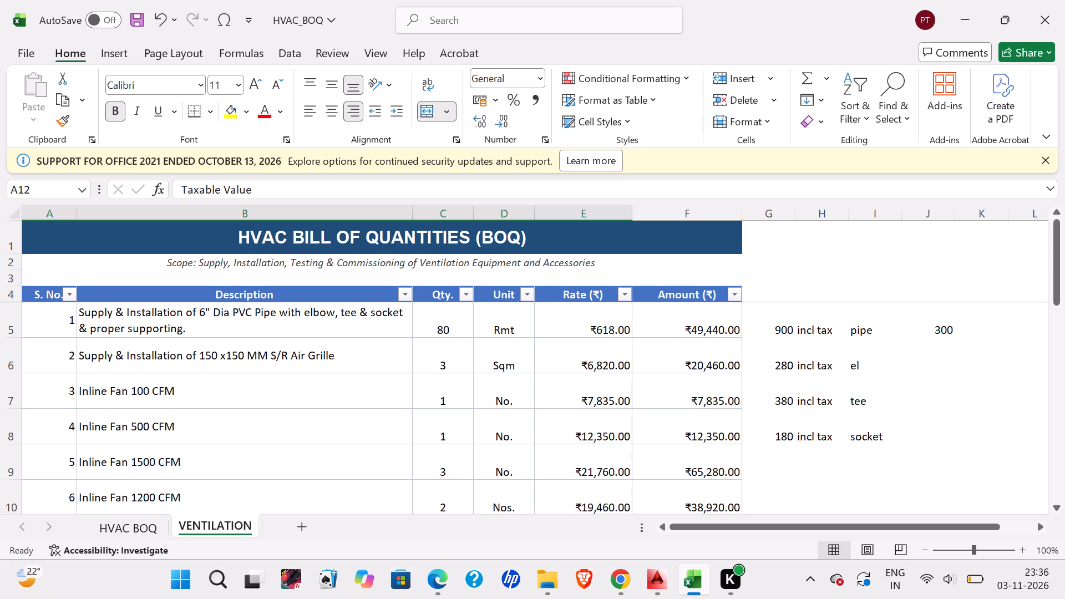
pyautogui.scroll(-2, 515, 428)
pyautogui.scroll(2, 515, 428)
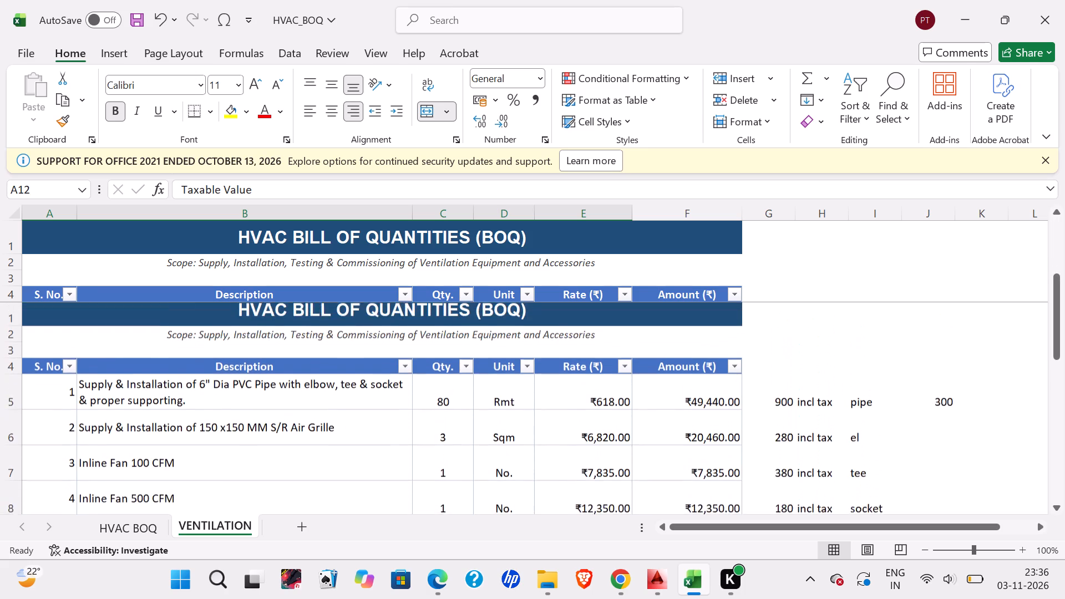
pyautogui.scroll(-1, 515, 428)
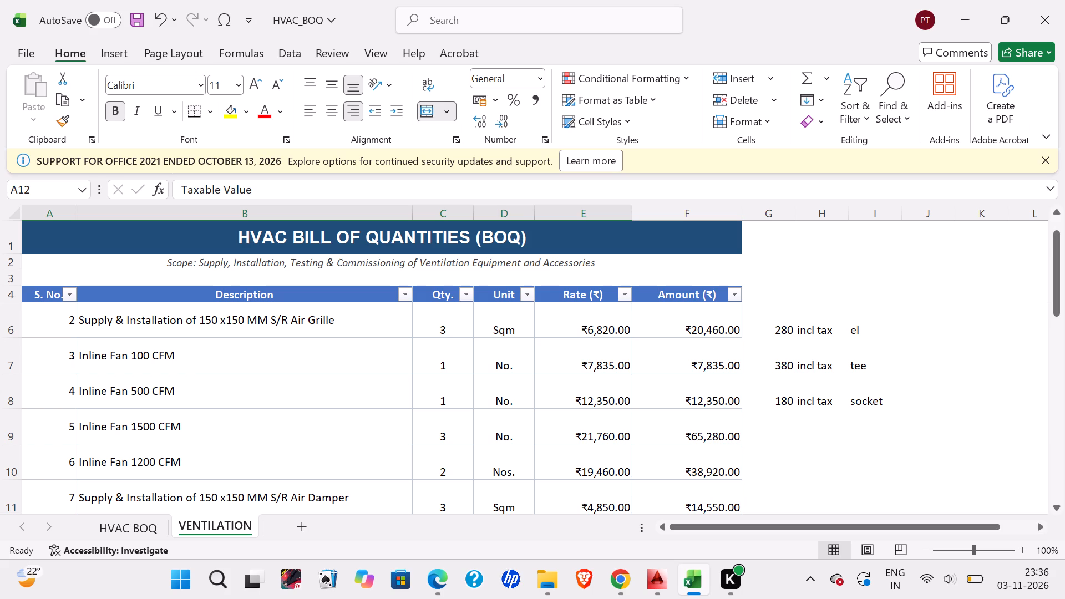
pyautogui.scroll(-1, 515, 428)
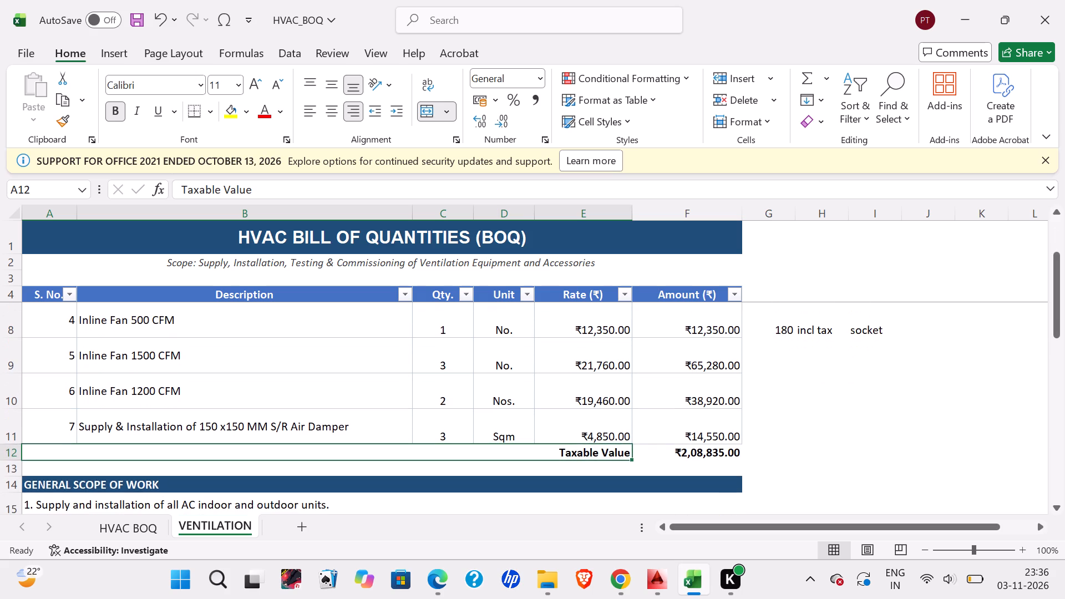
pyautogui.scroll(1, 515, 428)
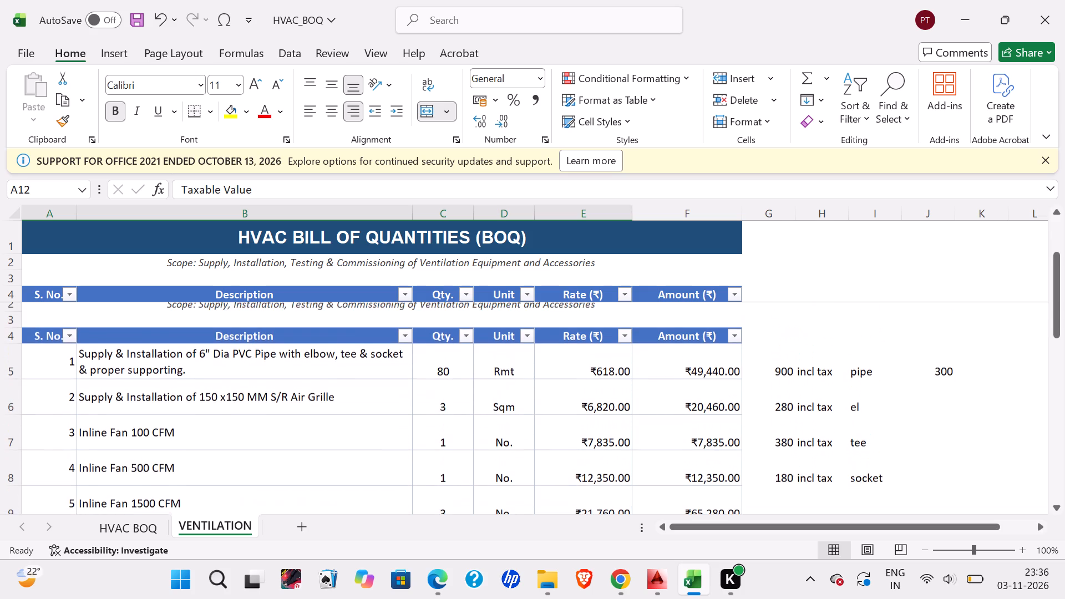
pyautogui.moveTo(674, 317); pyautogui.dragTo(662, 372)
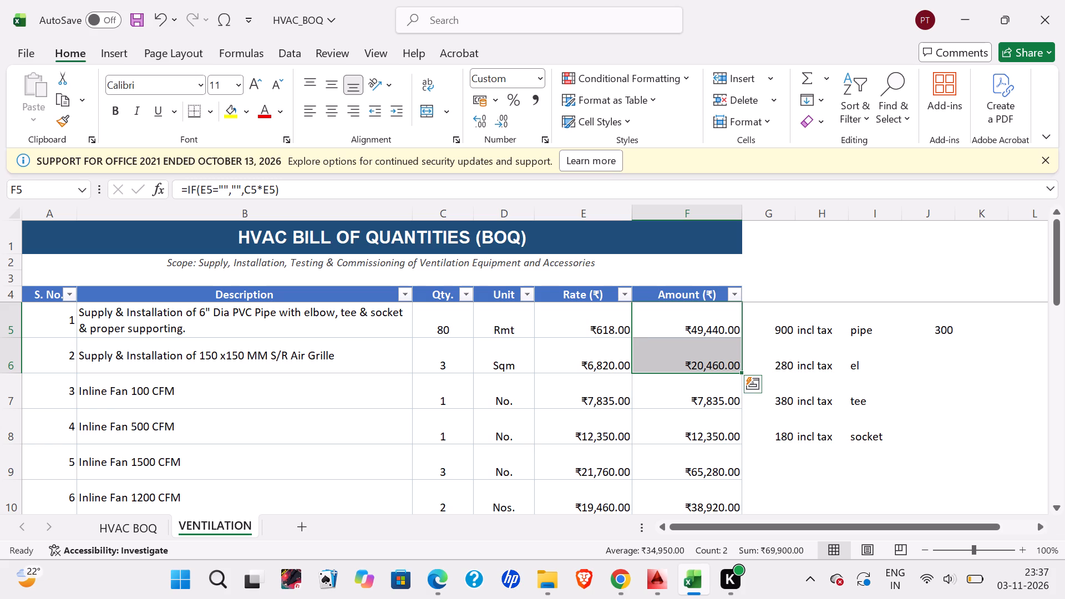
pyautogui.click(662, 372)
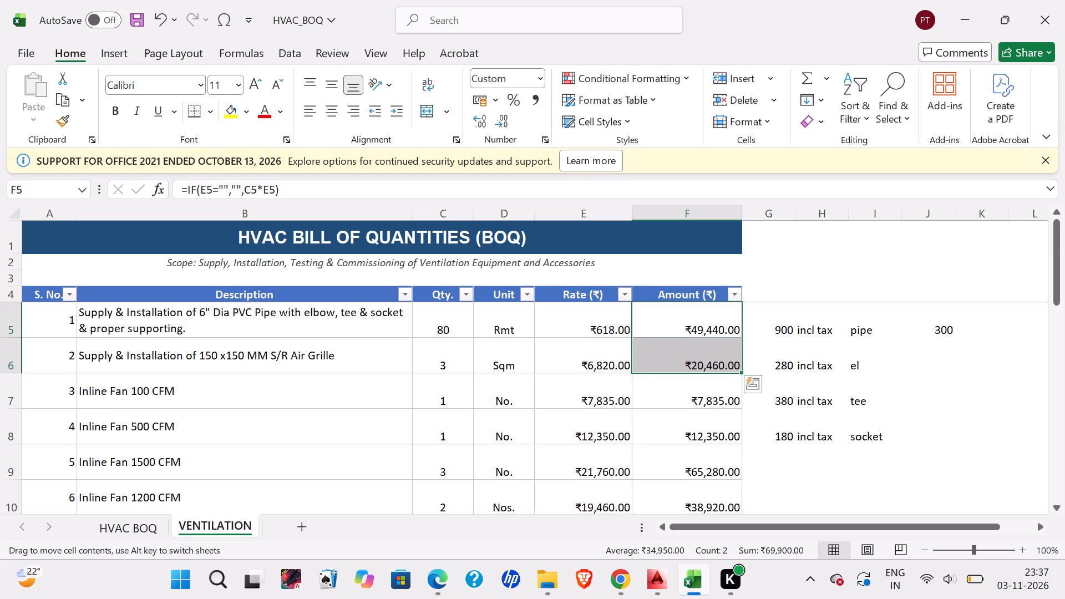
pyautogui.click(597, 398)
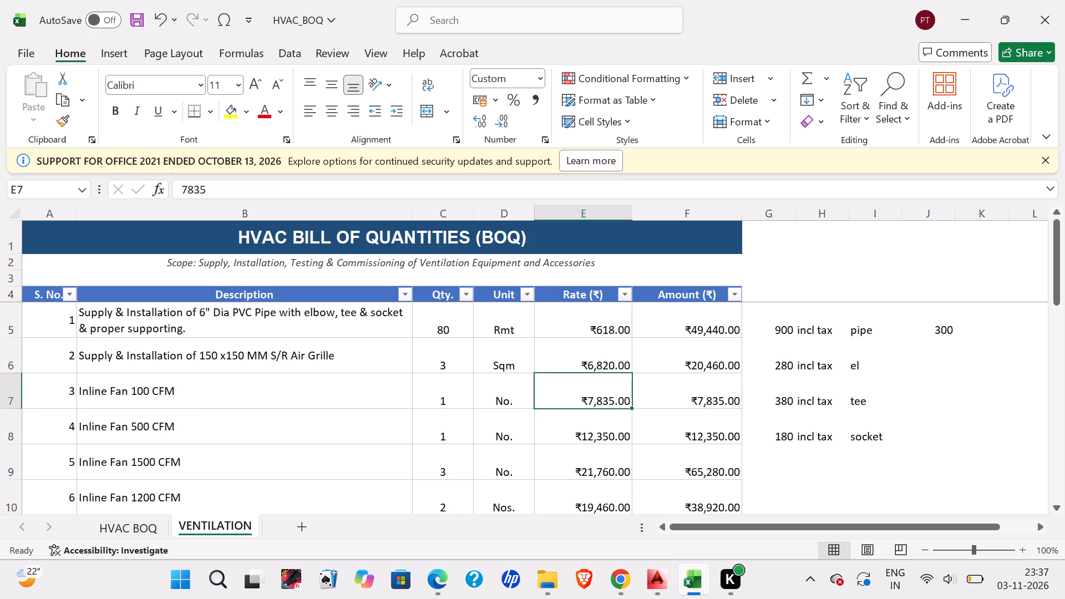
pyautogui.press('Escape')
pyautogui.press('Escape')
# Save the HVAC_BOQ workbook.
pyautogui.hotkey('ctrl', 's')
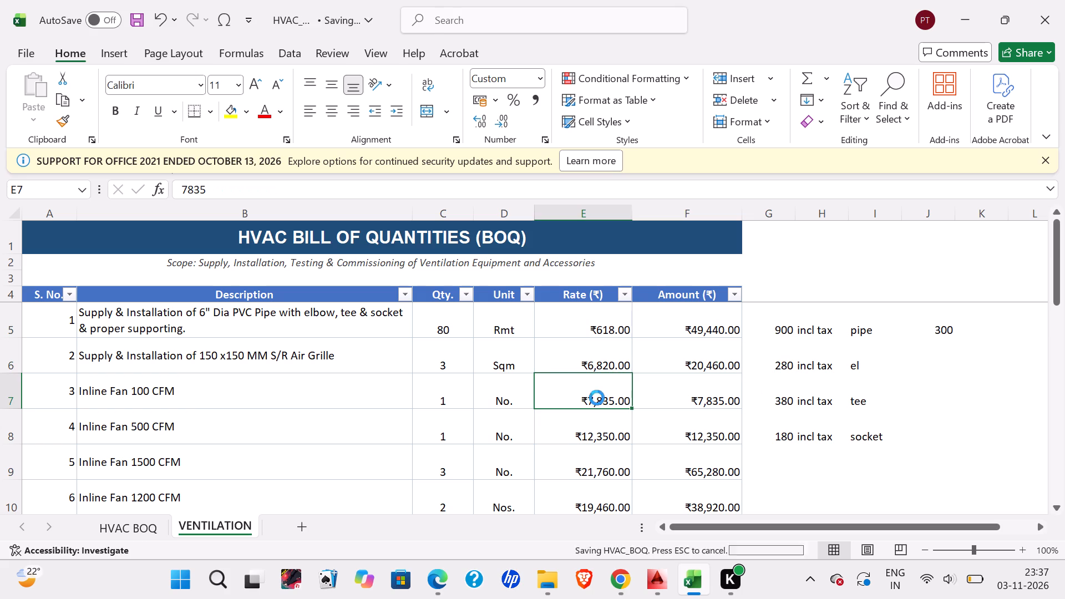
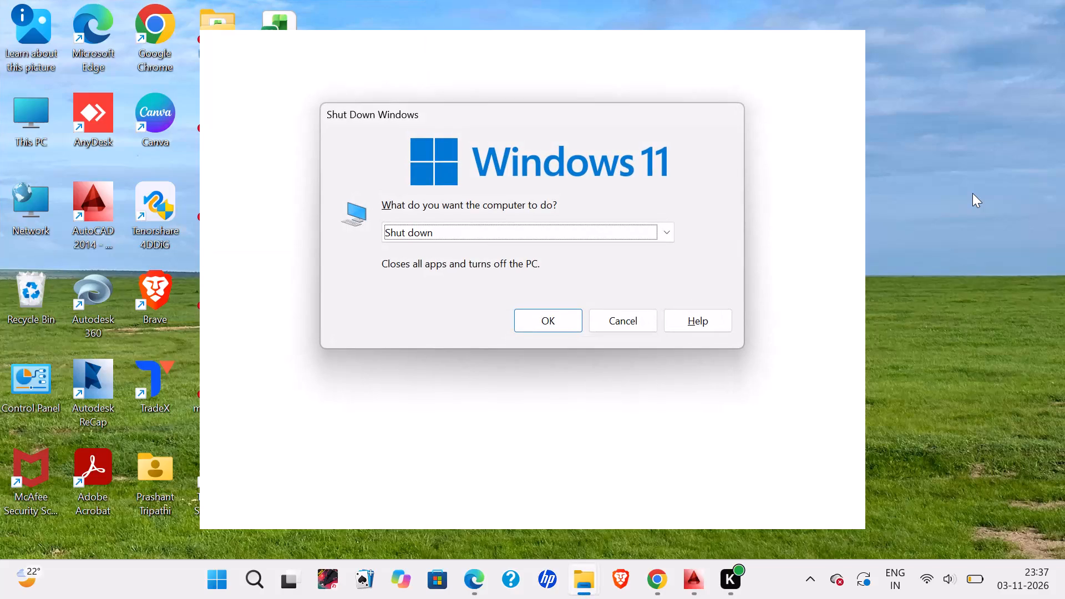
# Switch to AutoCAD and close it, saving the changes to the OFFICE IN BASEMENT-Model.dwg drawing.
pyautogui.click(696, 584)
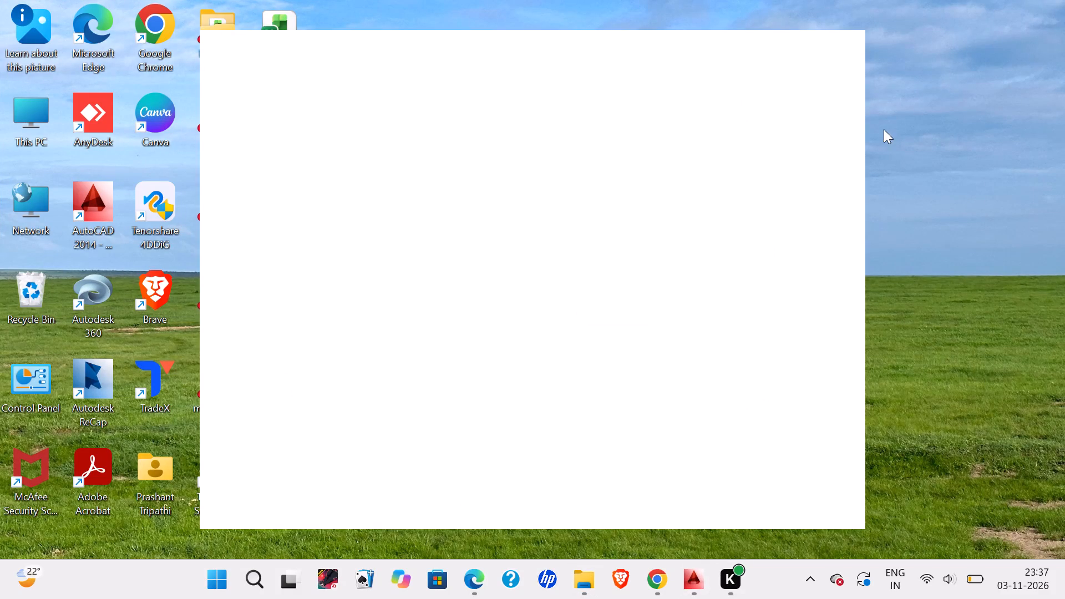
pyautogui.click(1052, 7)
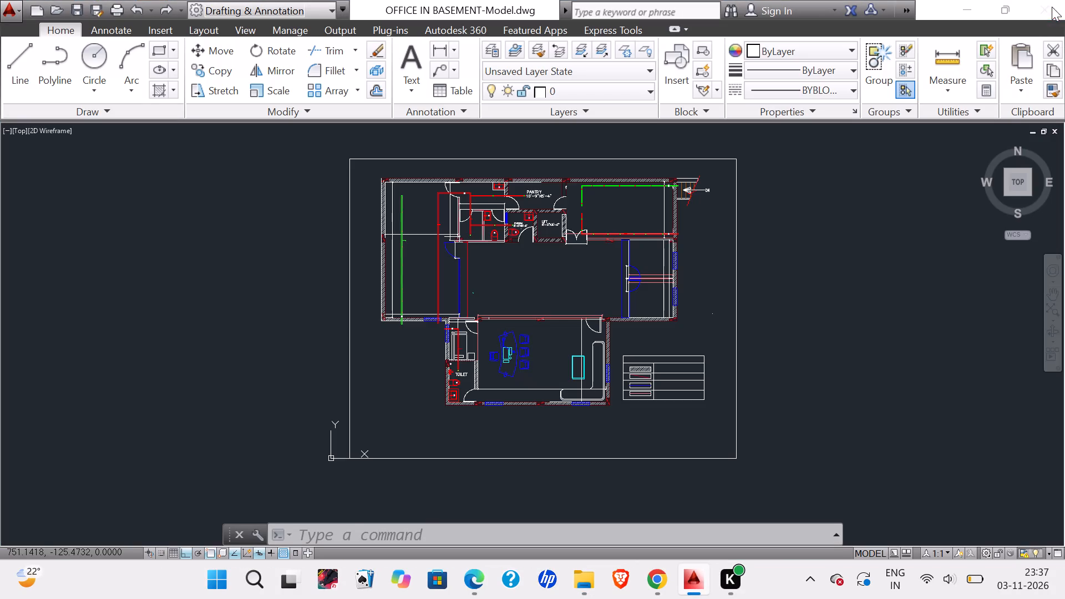
pyautogui.press('Return')
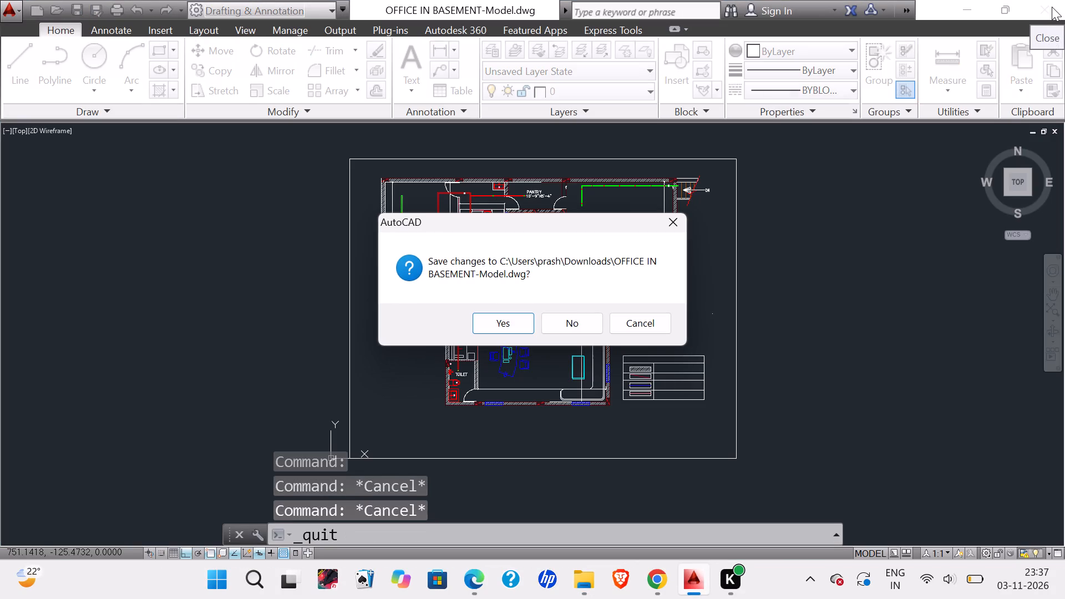
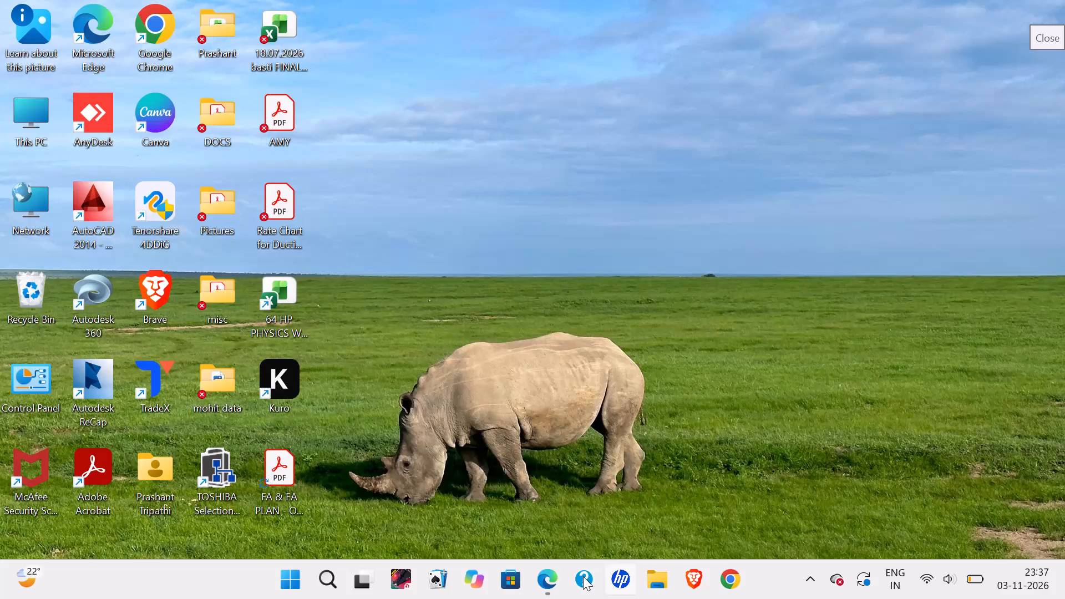
# Refresh the Windows desktop and shut down the computer.
pyautogui.hotkey('alt', 'F4')
pyautogui.rightClick(550, 82)
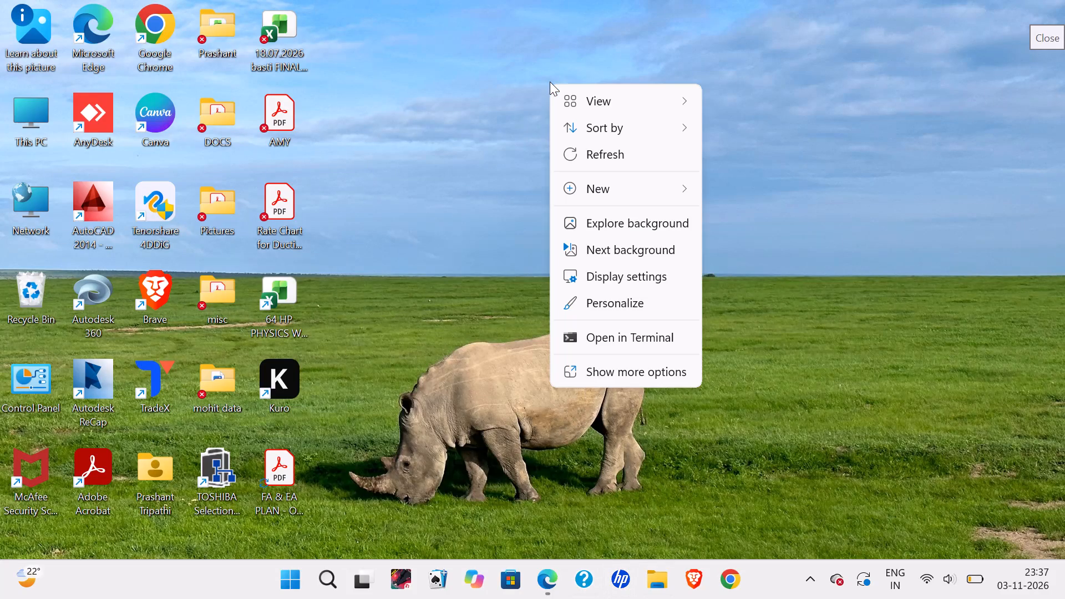
pyautogui.click(585, 157)
pyautogui.hotkey('alt', 'F4')
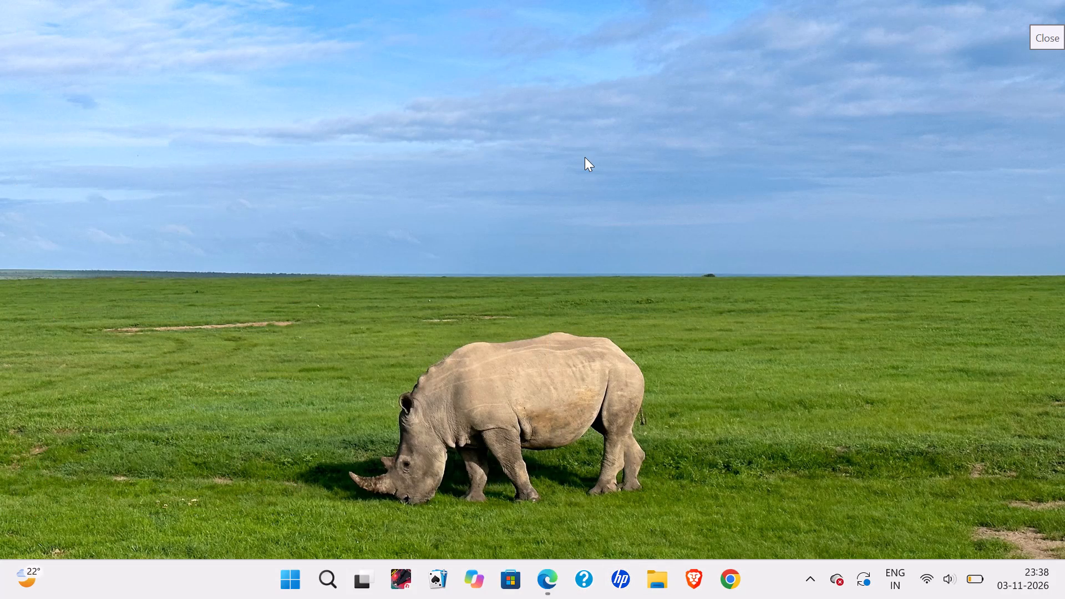
pyautogui.press('Return')
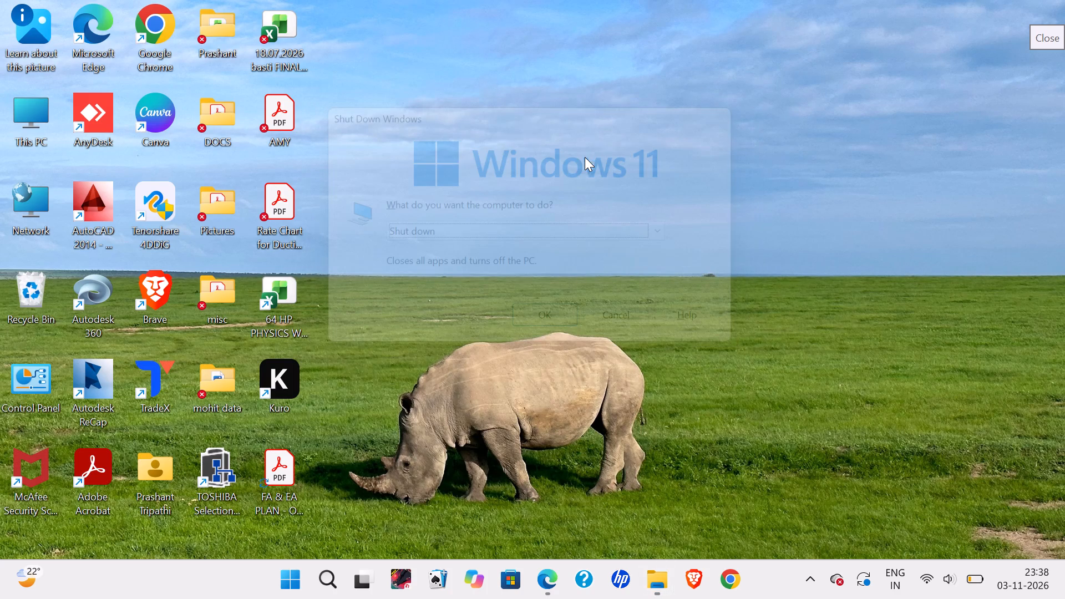